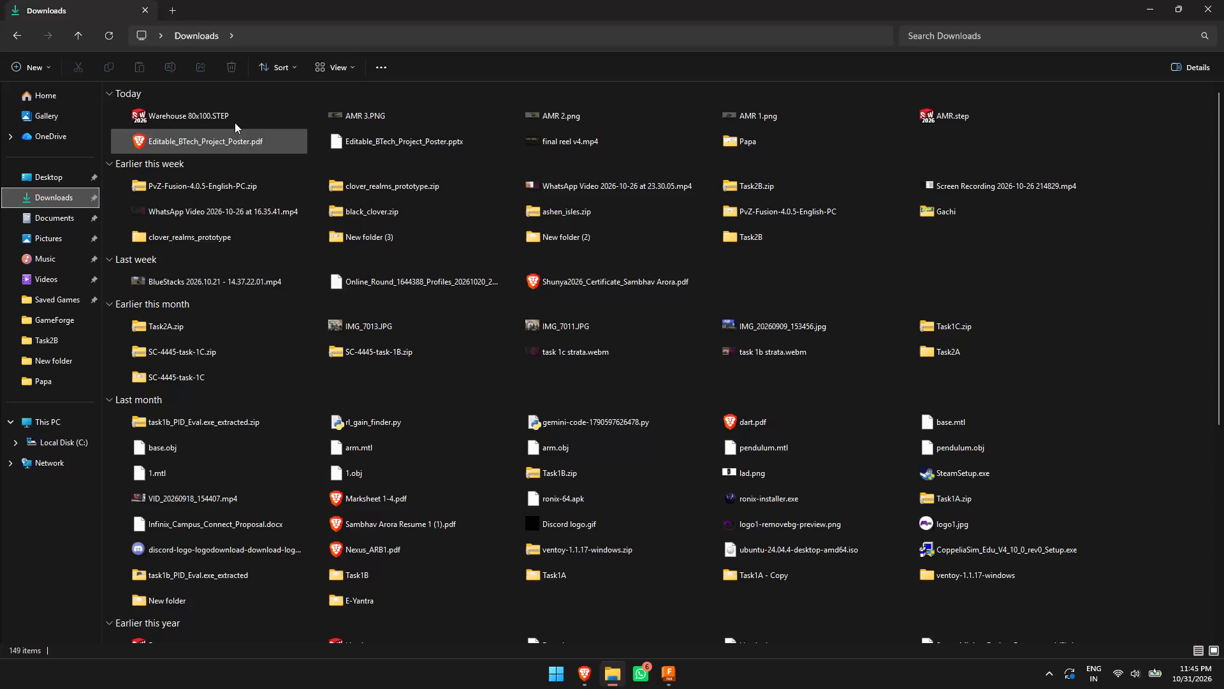
Insert AMR 3.PNG, AMR 1.png and AMR 2.png from Downloads into the poster slide open in the Brave presentation editor.
click(372, 109)
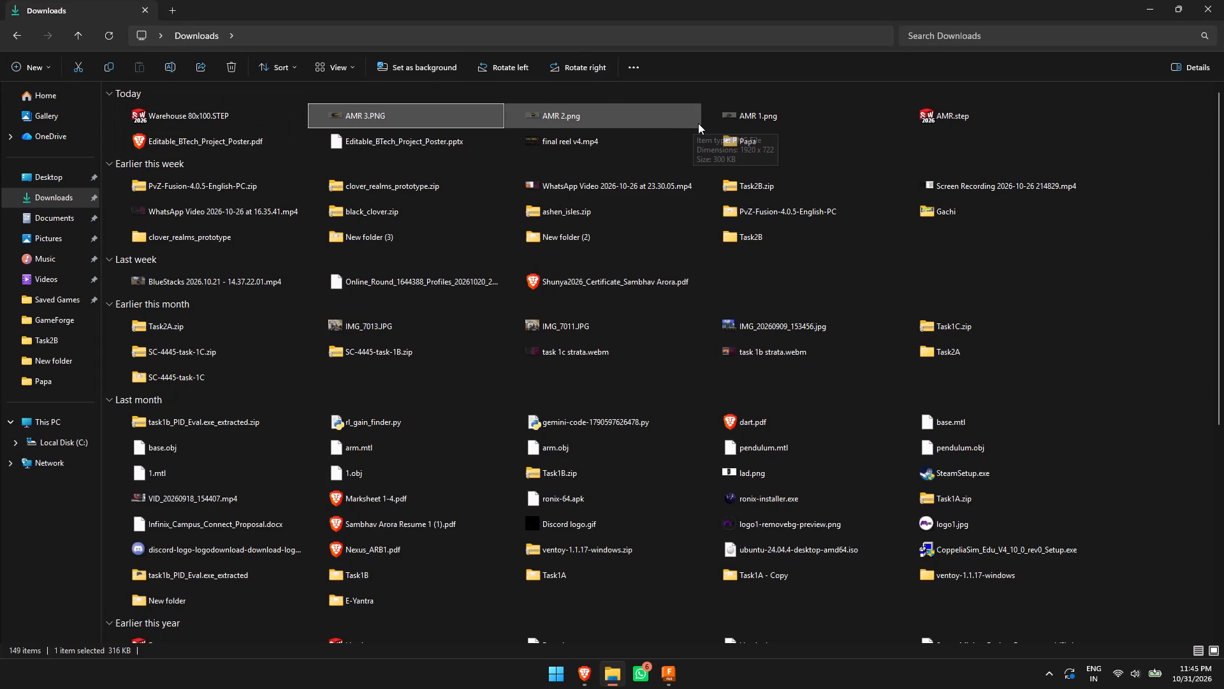
ctrl+click(729, 121)
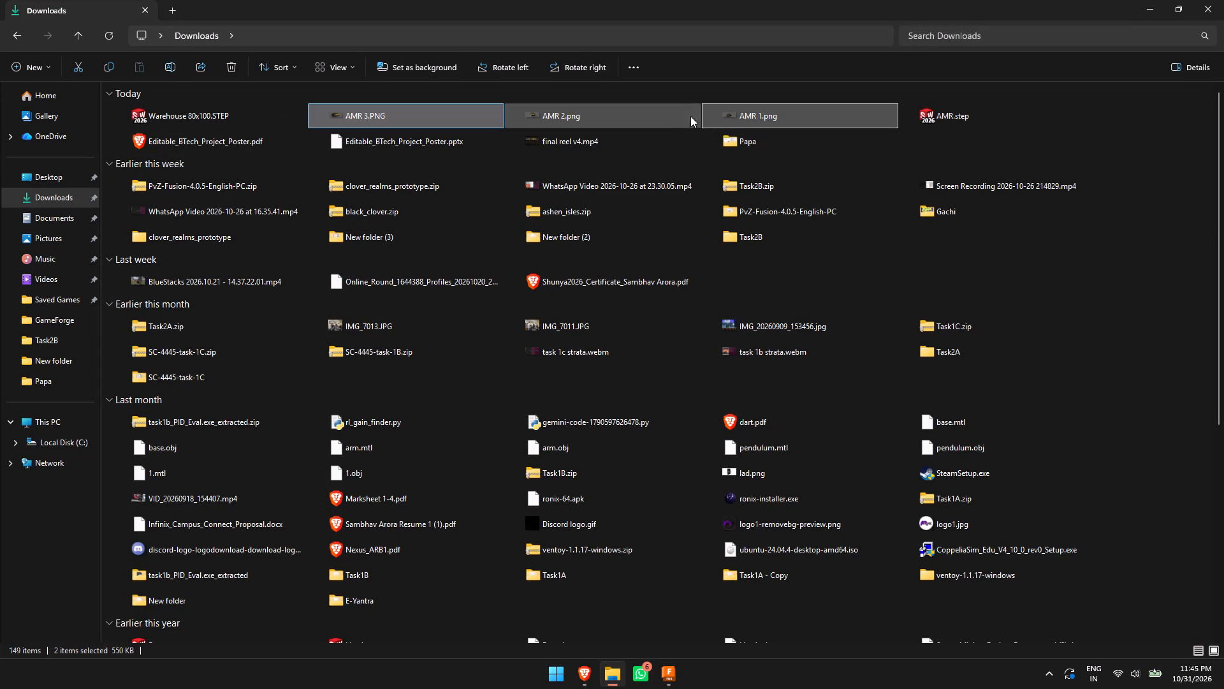
ctrl+click(676, 117)
drag(683, 117, 715, 300)
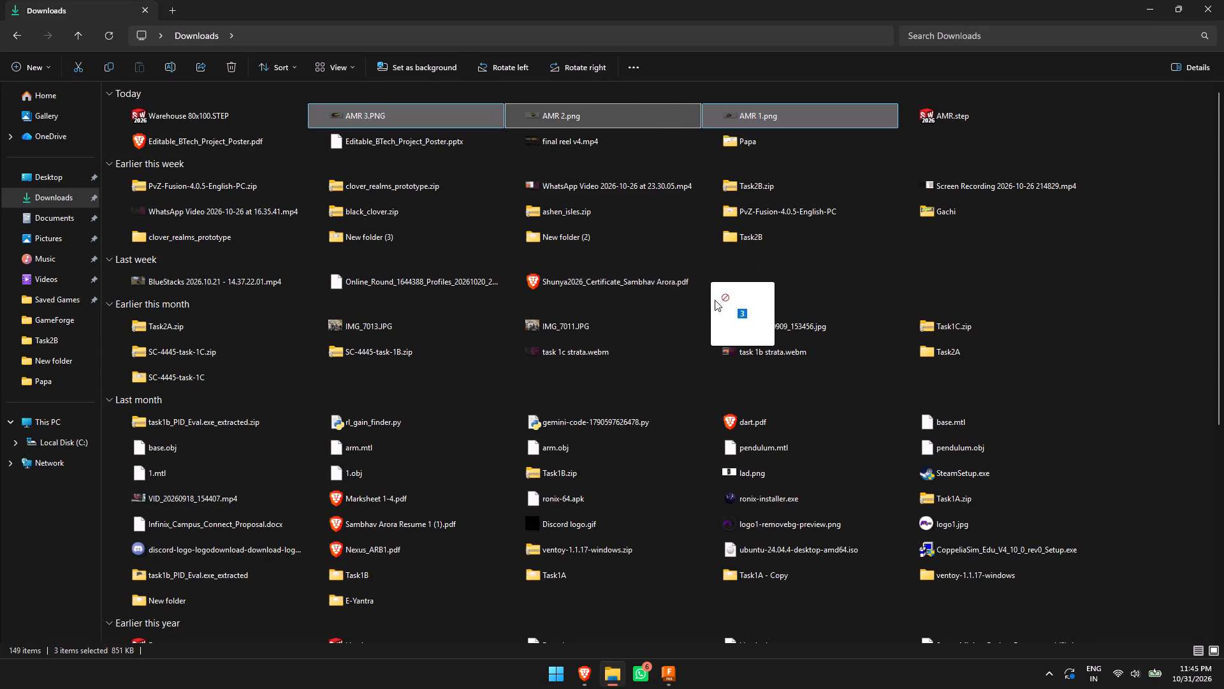
drag(715, 300, 712, 321)
key(alt+Tab)
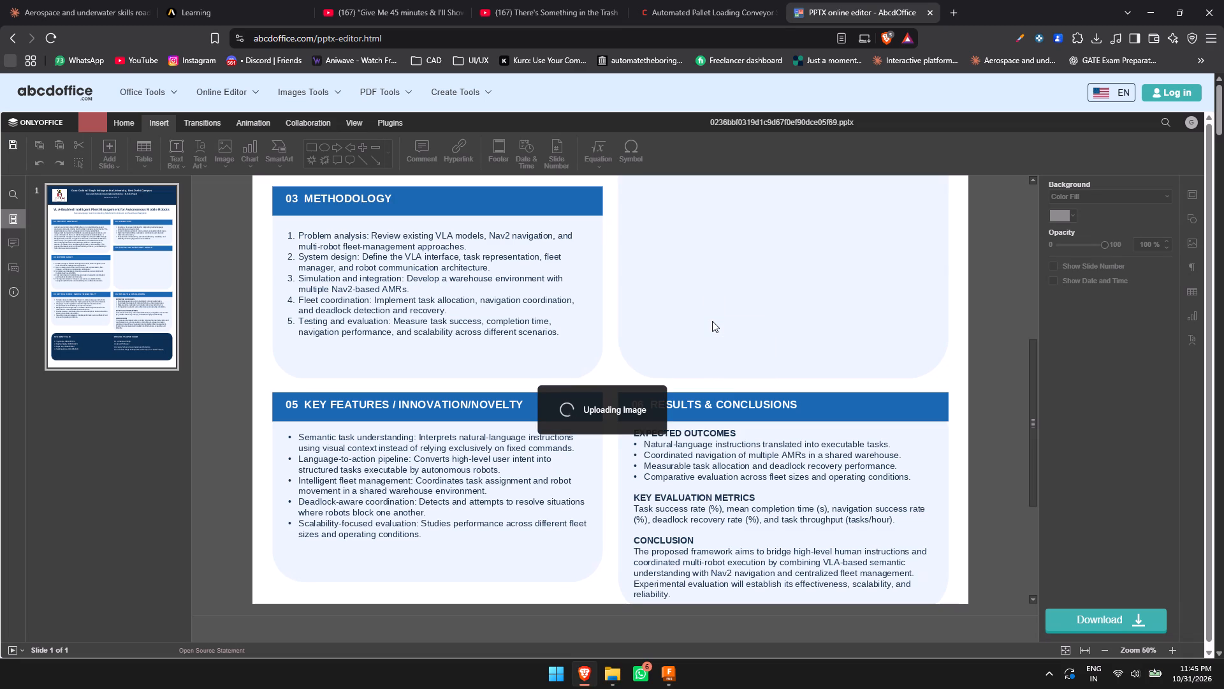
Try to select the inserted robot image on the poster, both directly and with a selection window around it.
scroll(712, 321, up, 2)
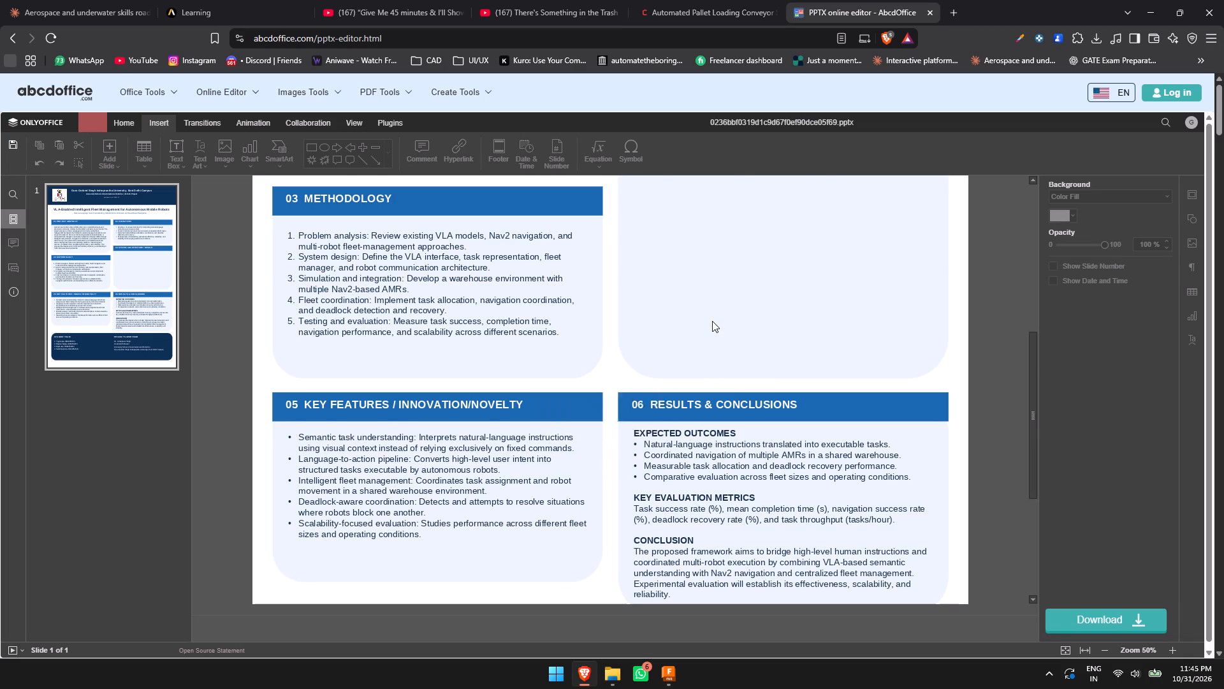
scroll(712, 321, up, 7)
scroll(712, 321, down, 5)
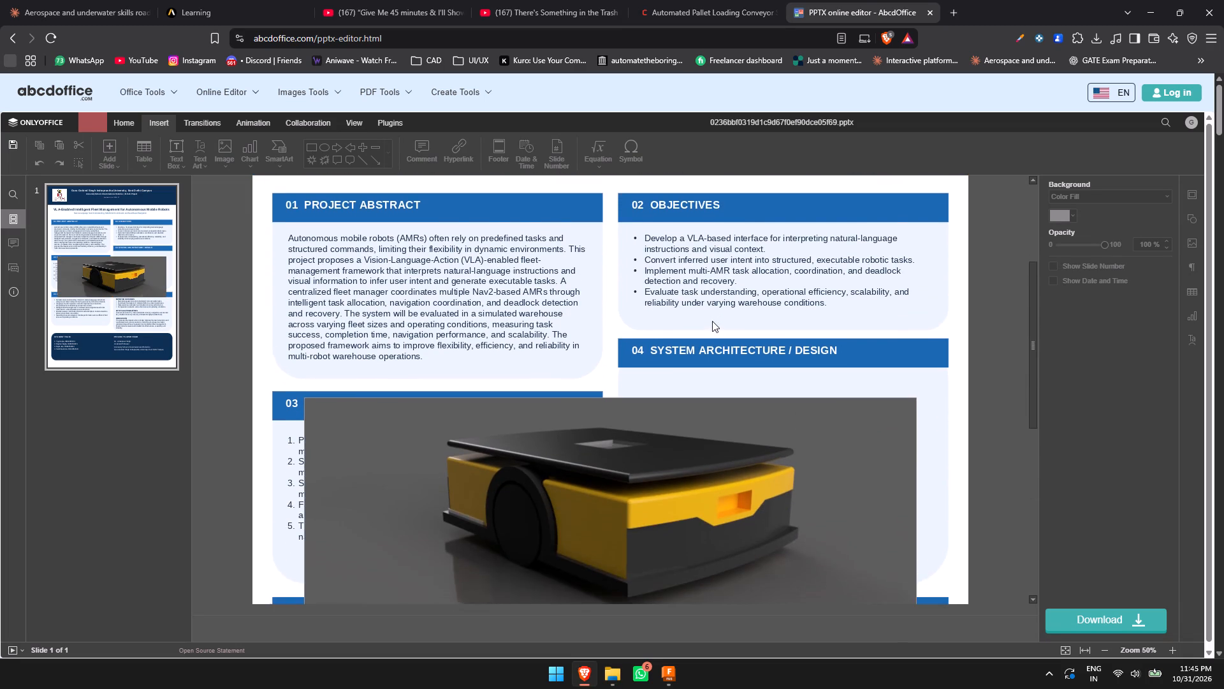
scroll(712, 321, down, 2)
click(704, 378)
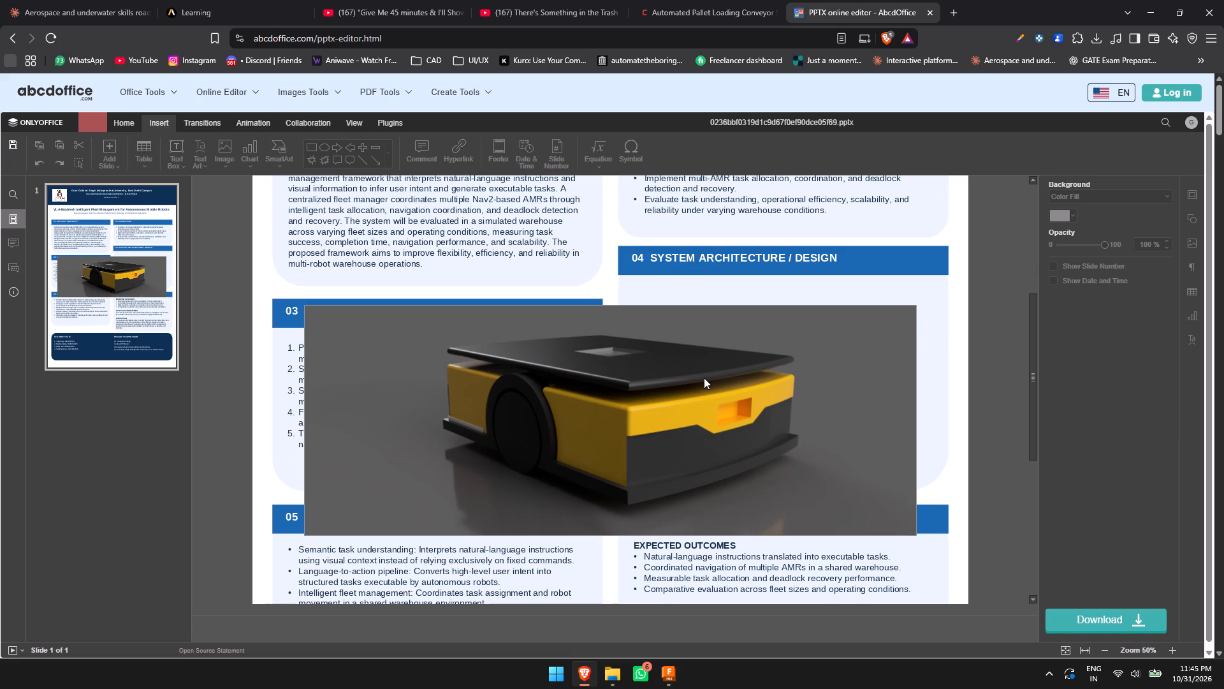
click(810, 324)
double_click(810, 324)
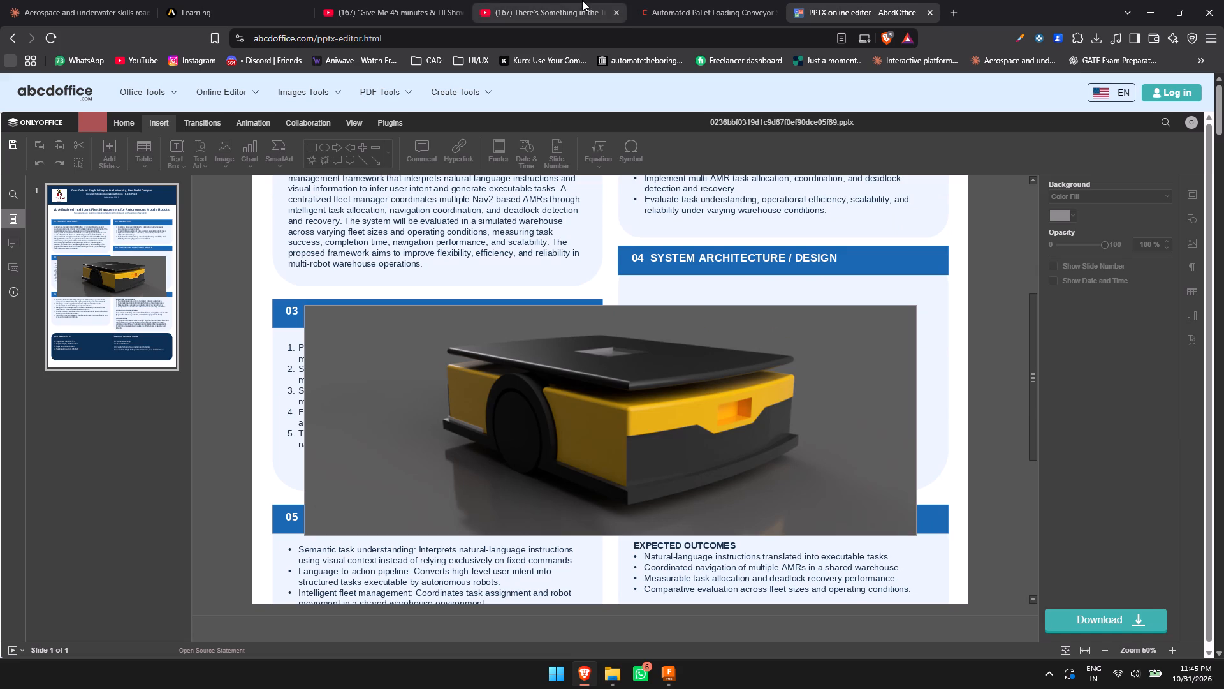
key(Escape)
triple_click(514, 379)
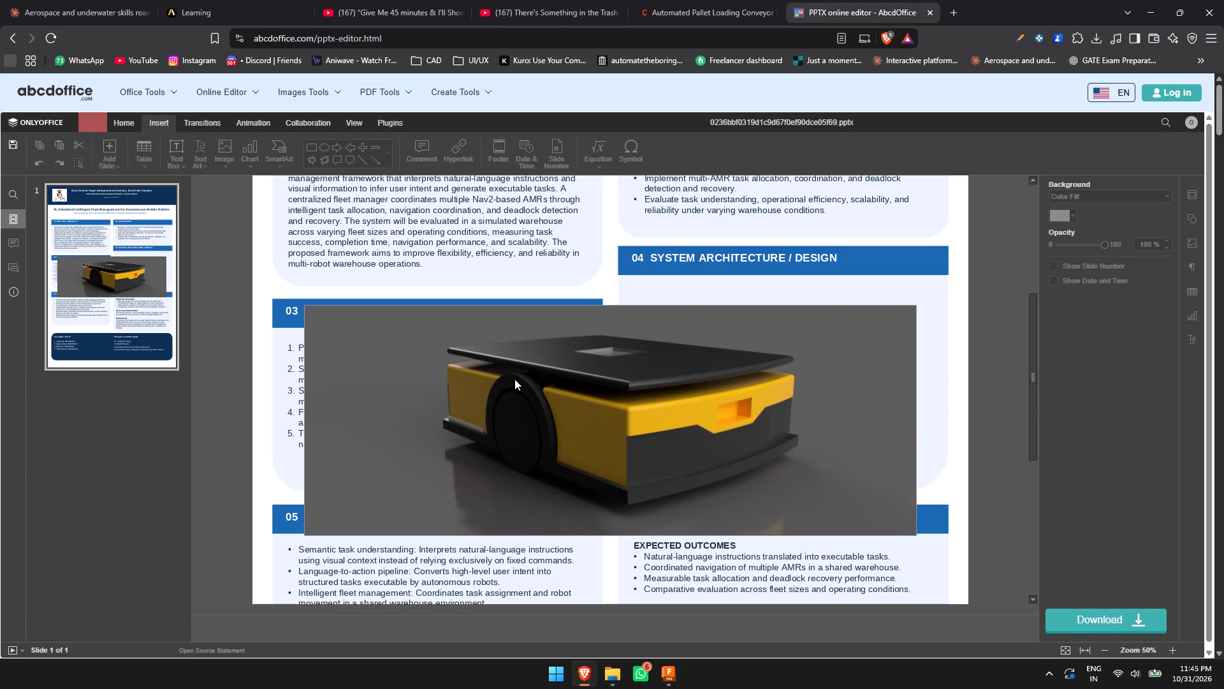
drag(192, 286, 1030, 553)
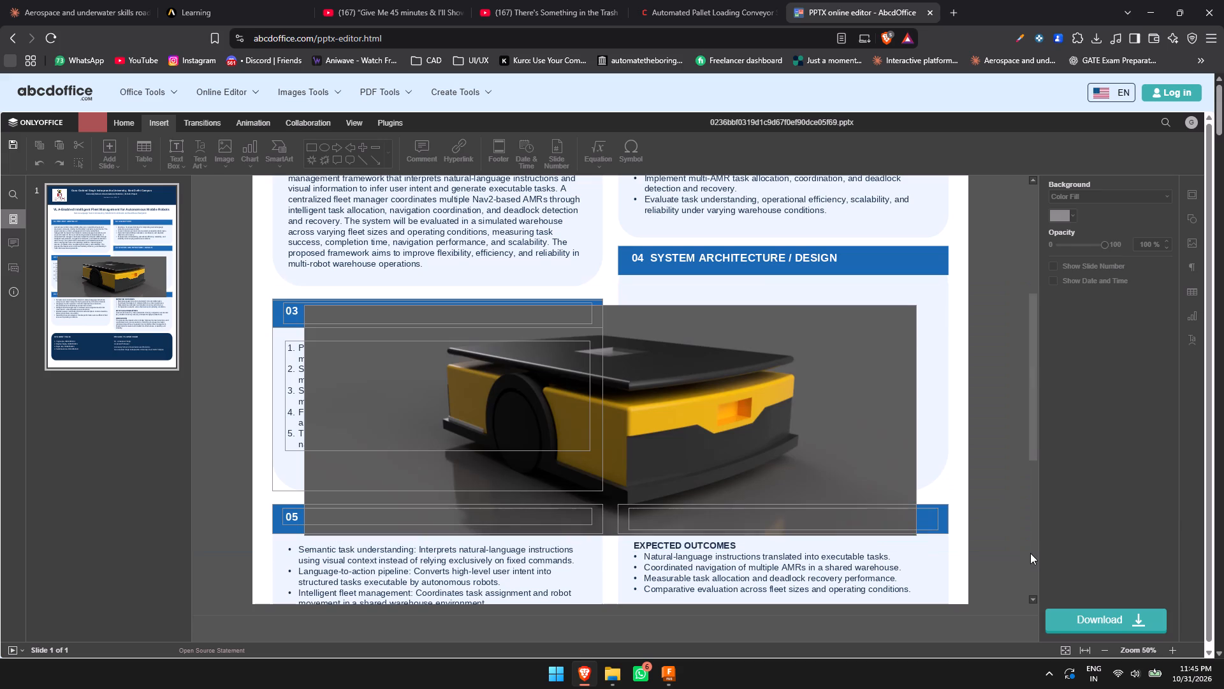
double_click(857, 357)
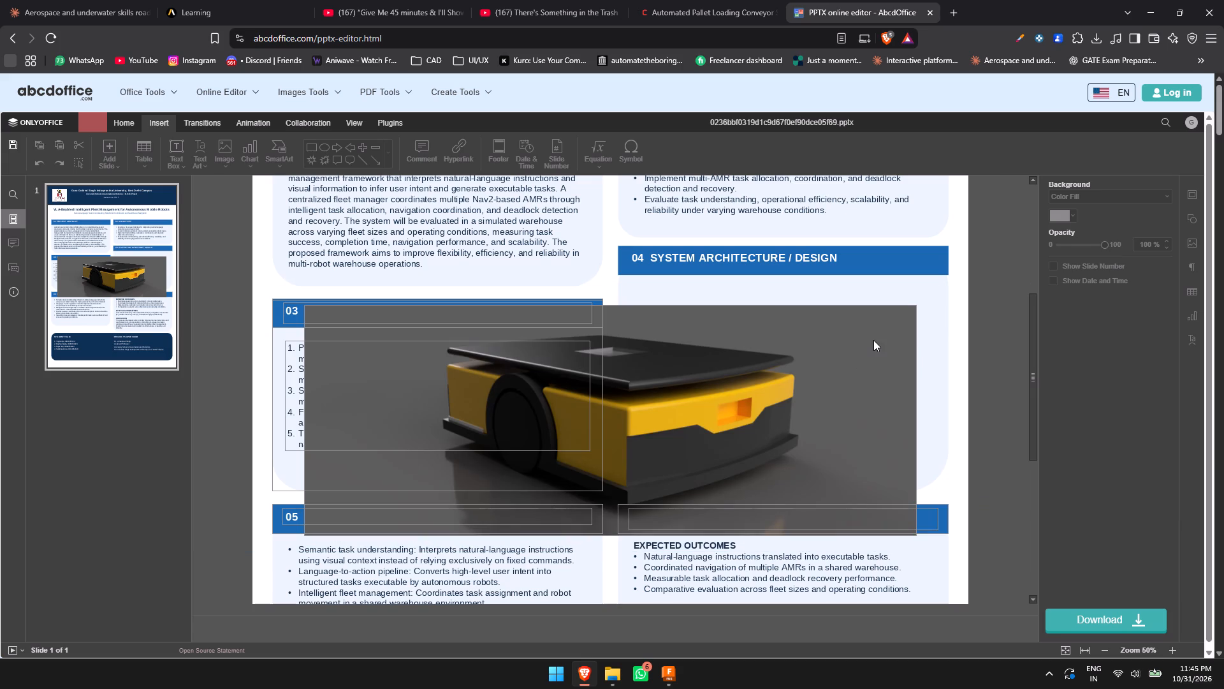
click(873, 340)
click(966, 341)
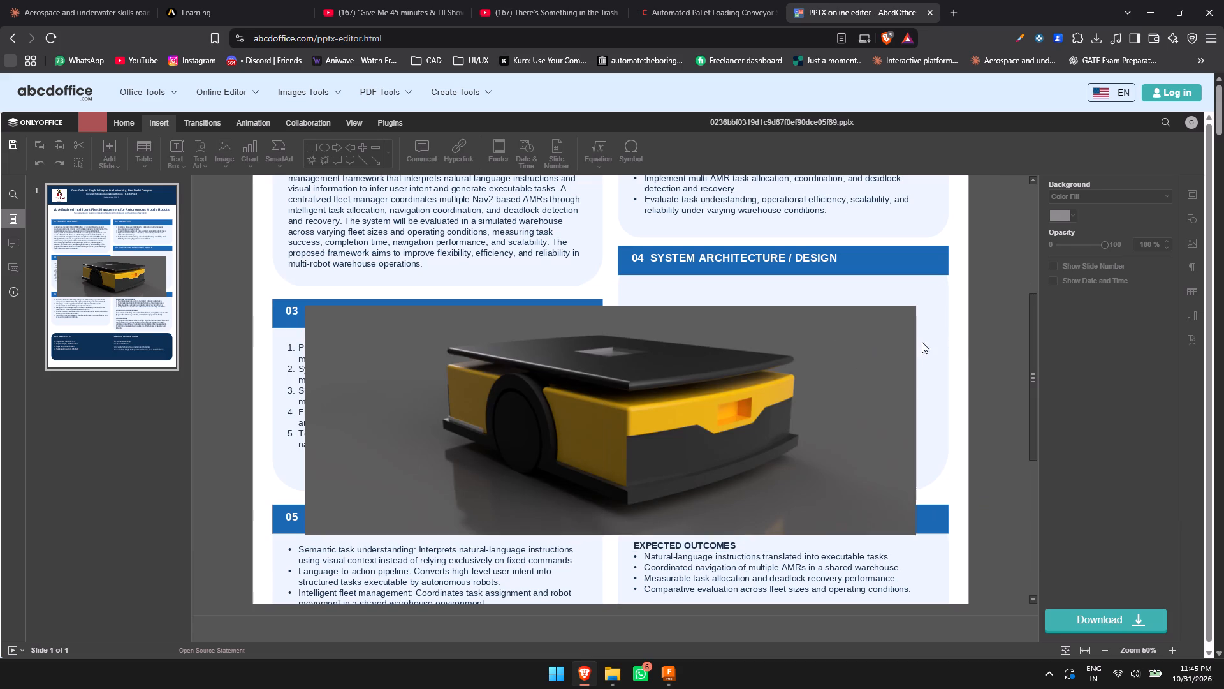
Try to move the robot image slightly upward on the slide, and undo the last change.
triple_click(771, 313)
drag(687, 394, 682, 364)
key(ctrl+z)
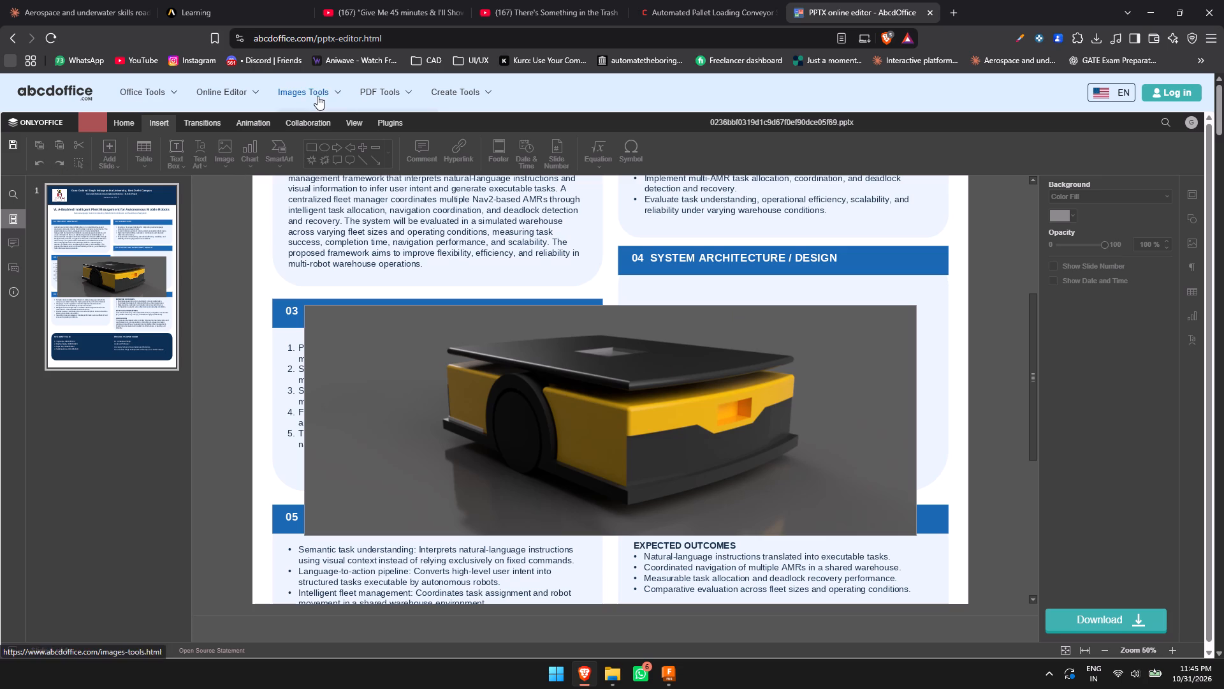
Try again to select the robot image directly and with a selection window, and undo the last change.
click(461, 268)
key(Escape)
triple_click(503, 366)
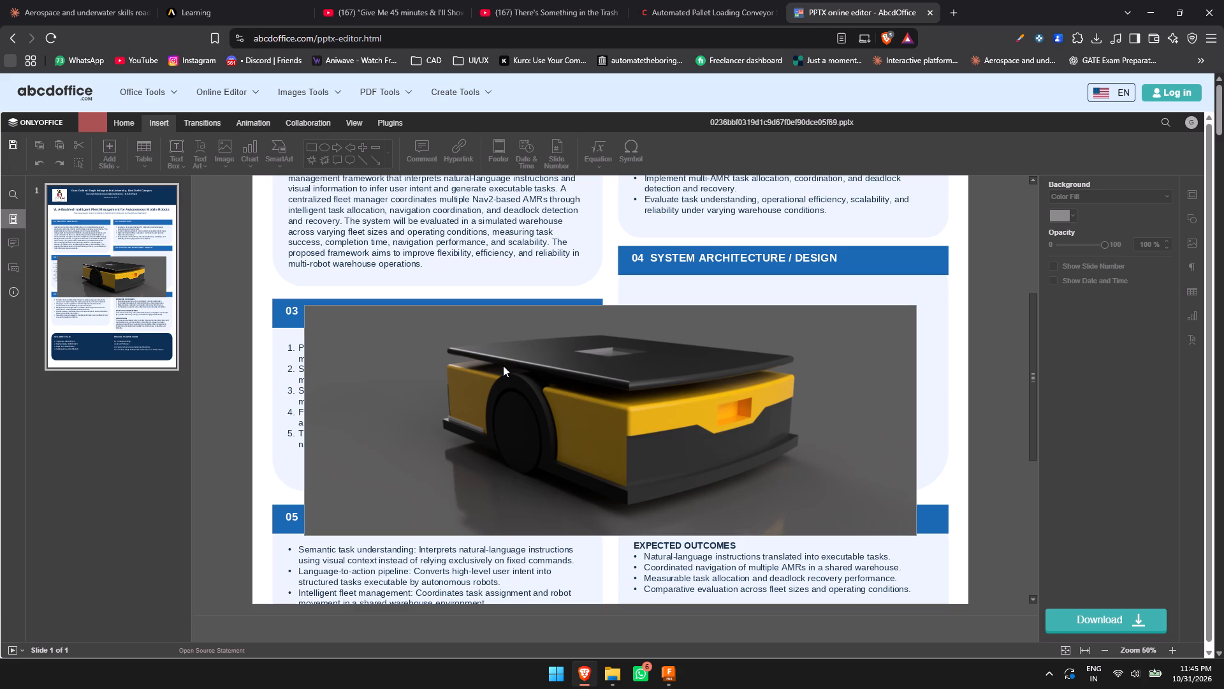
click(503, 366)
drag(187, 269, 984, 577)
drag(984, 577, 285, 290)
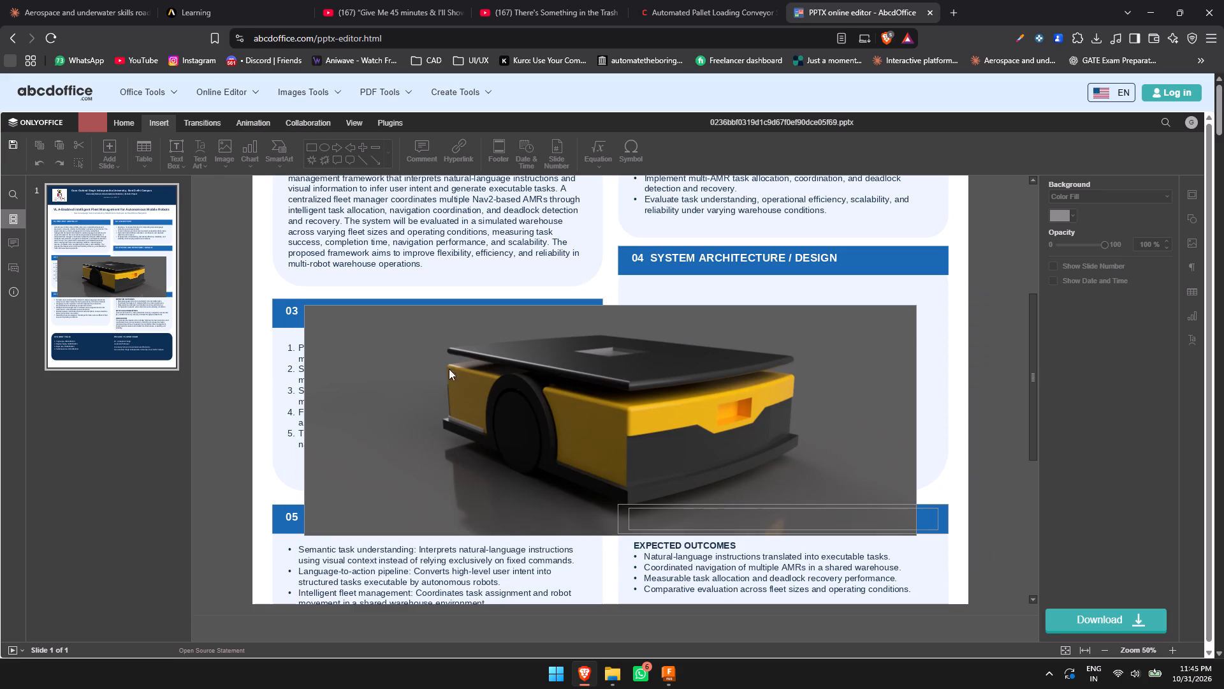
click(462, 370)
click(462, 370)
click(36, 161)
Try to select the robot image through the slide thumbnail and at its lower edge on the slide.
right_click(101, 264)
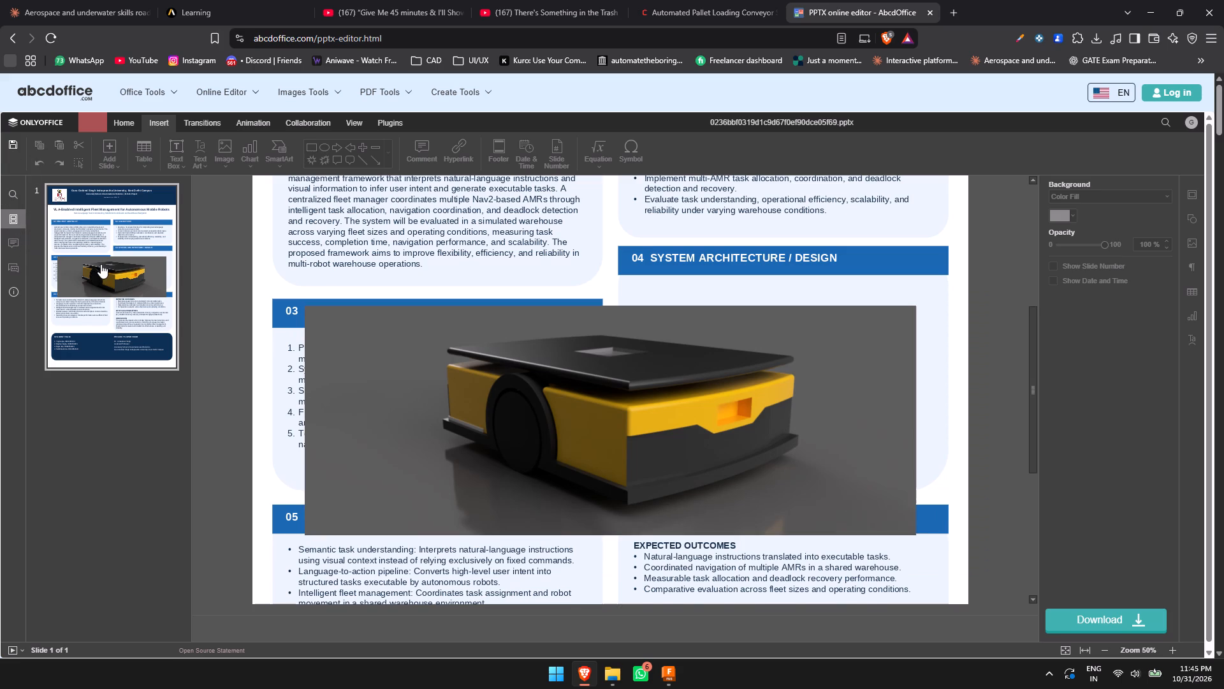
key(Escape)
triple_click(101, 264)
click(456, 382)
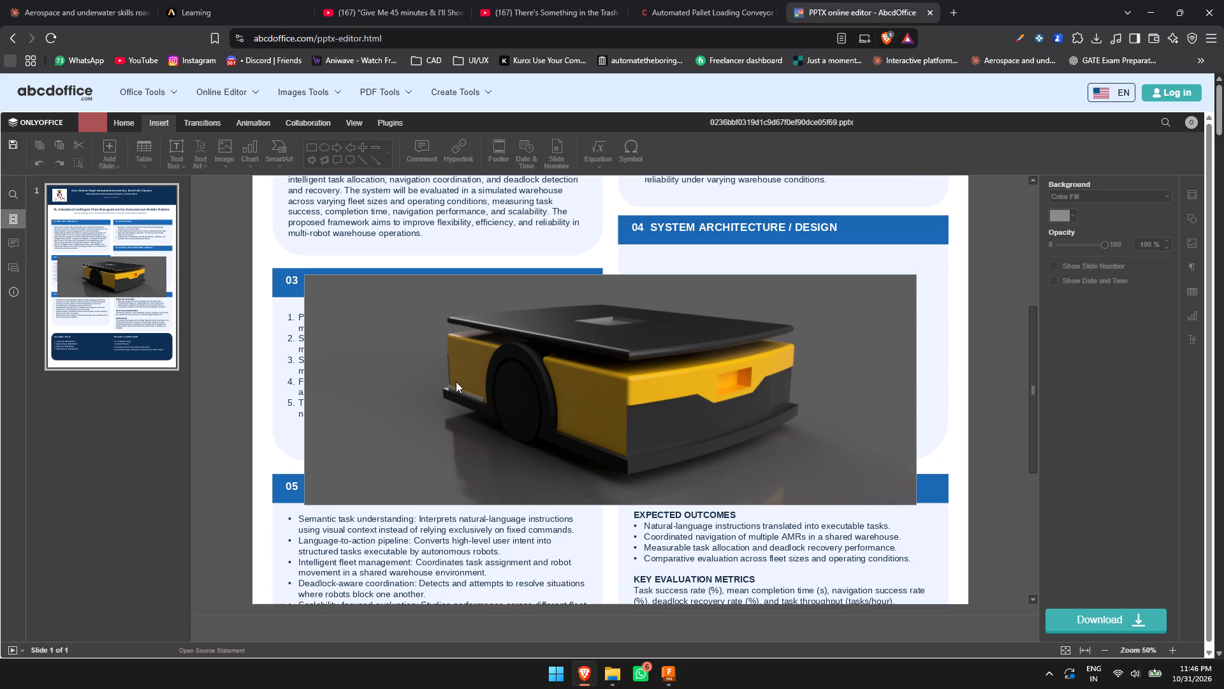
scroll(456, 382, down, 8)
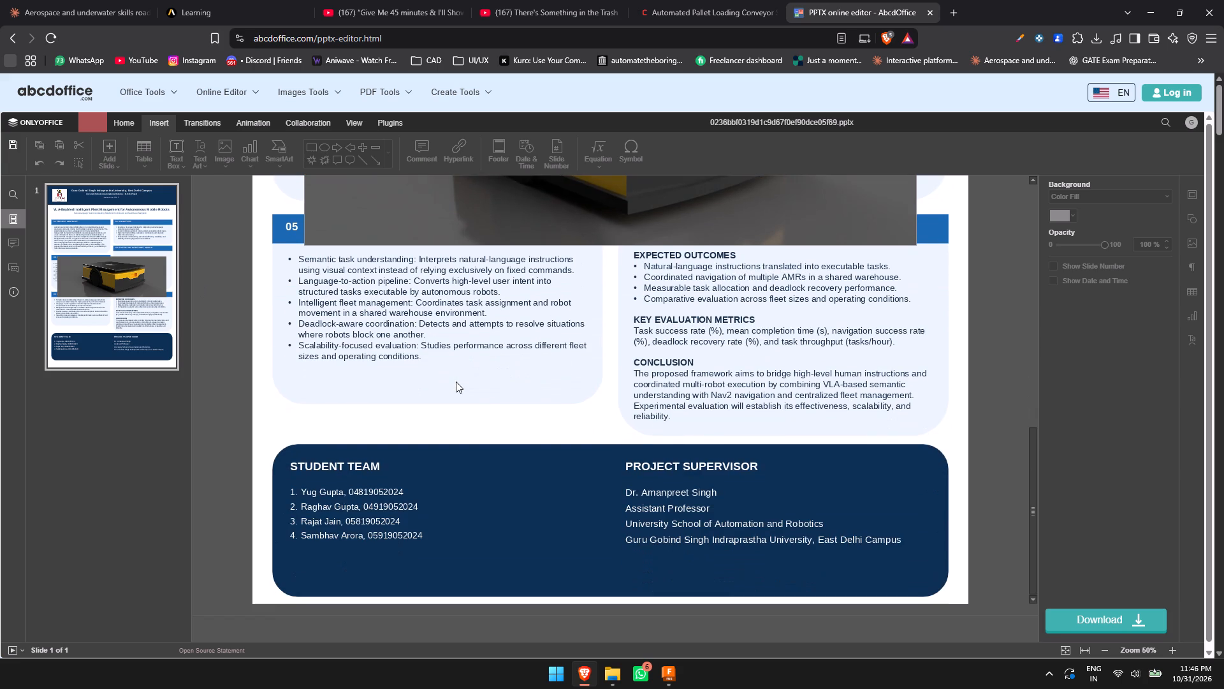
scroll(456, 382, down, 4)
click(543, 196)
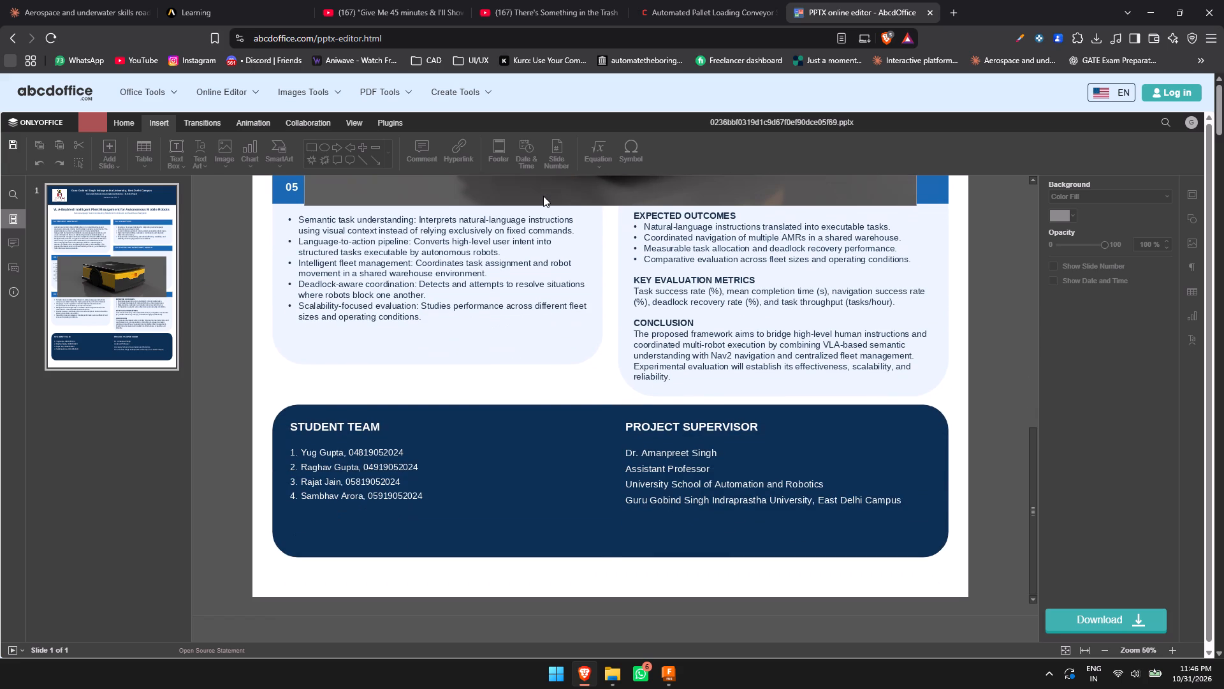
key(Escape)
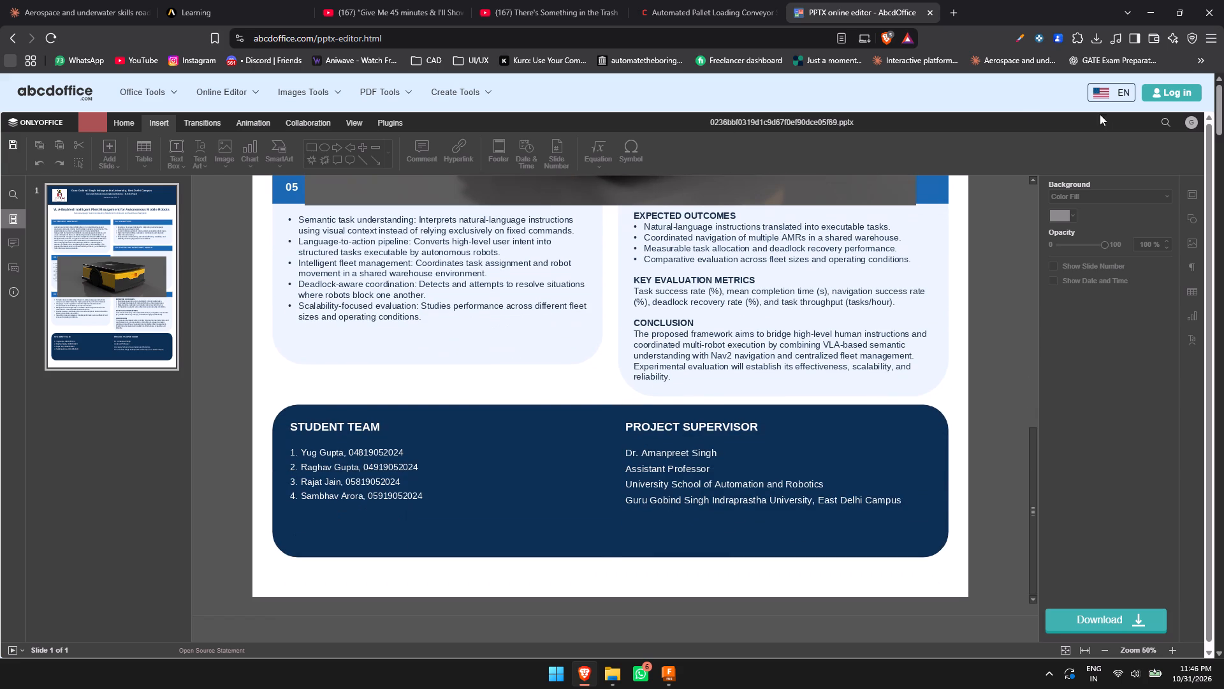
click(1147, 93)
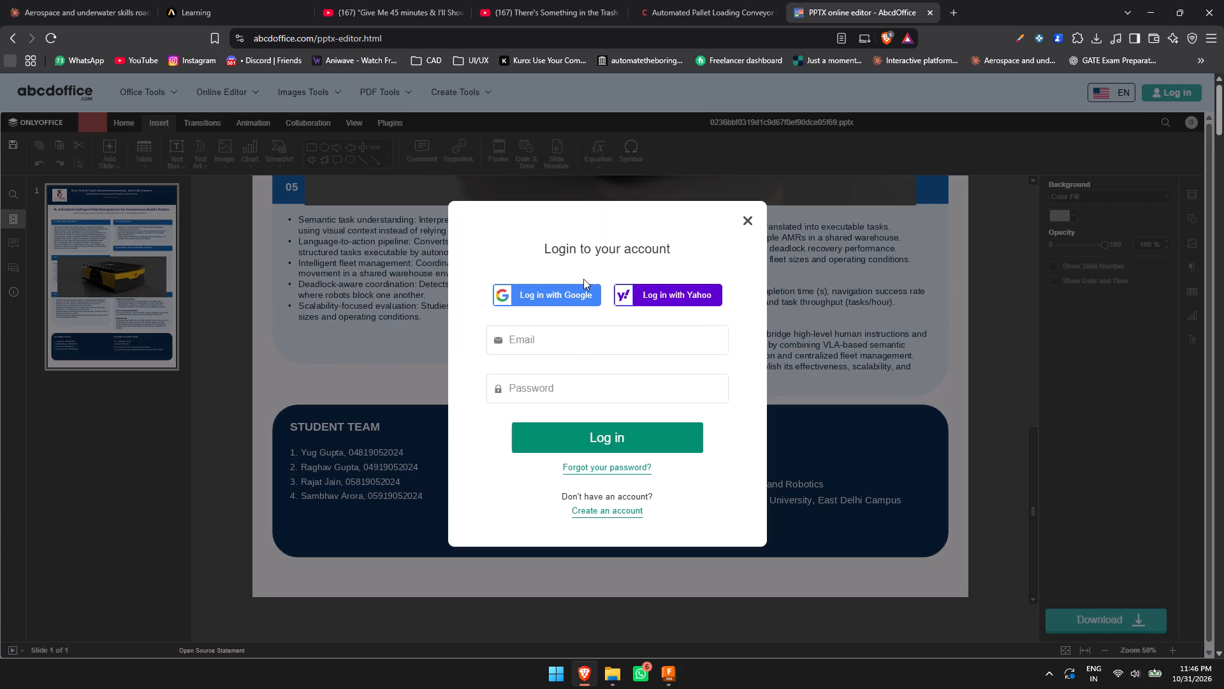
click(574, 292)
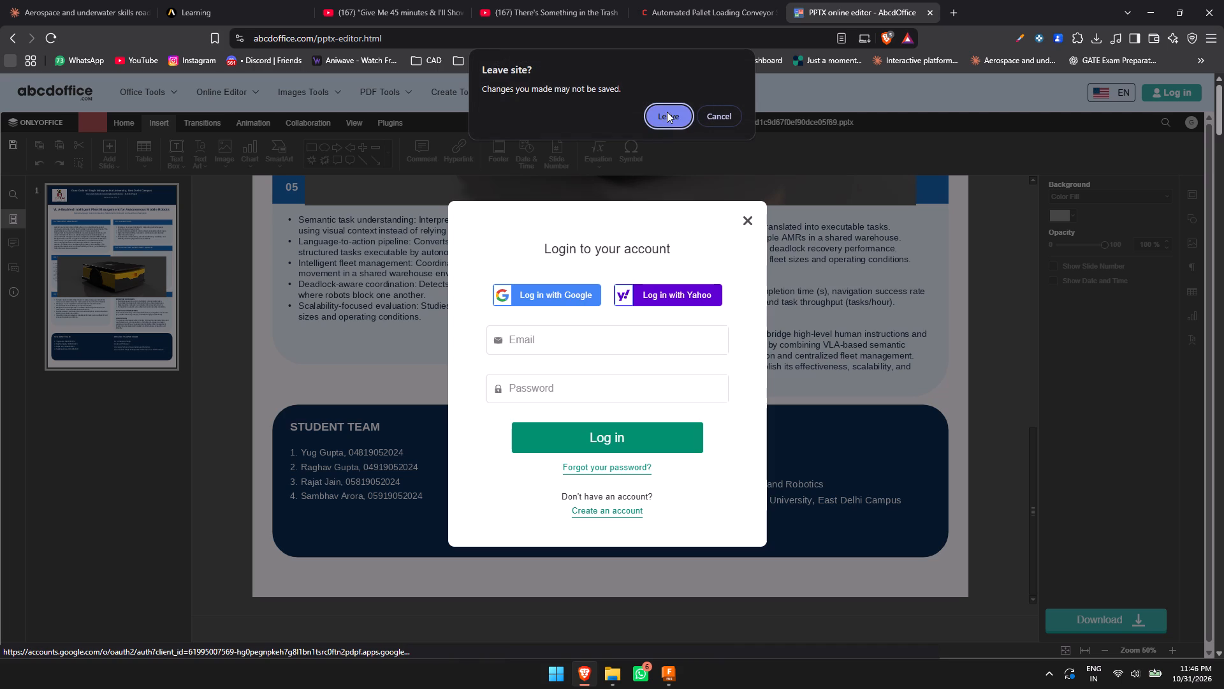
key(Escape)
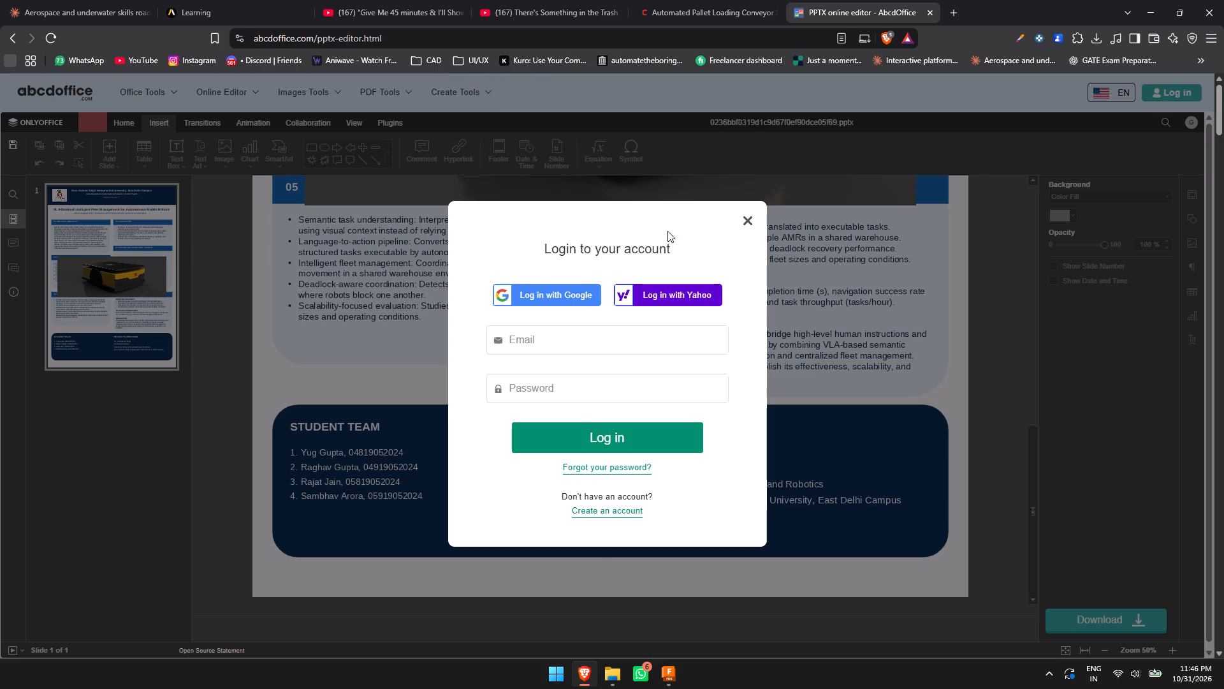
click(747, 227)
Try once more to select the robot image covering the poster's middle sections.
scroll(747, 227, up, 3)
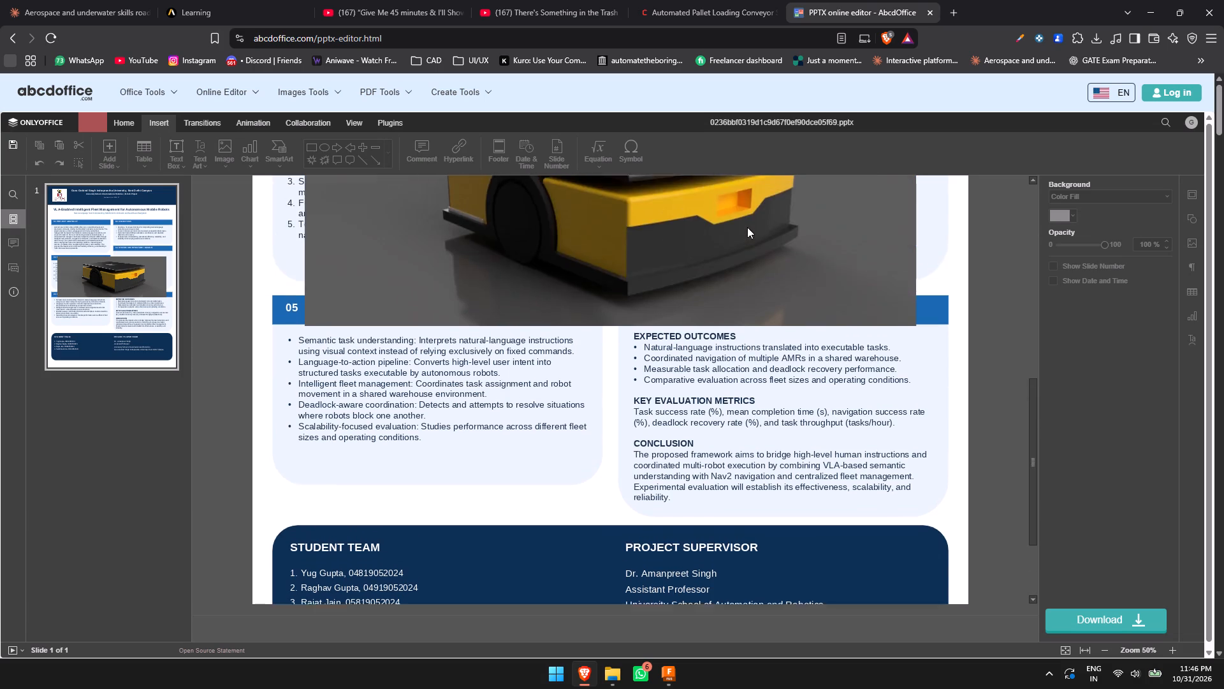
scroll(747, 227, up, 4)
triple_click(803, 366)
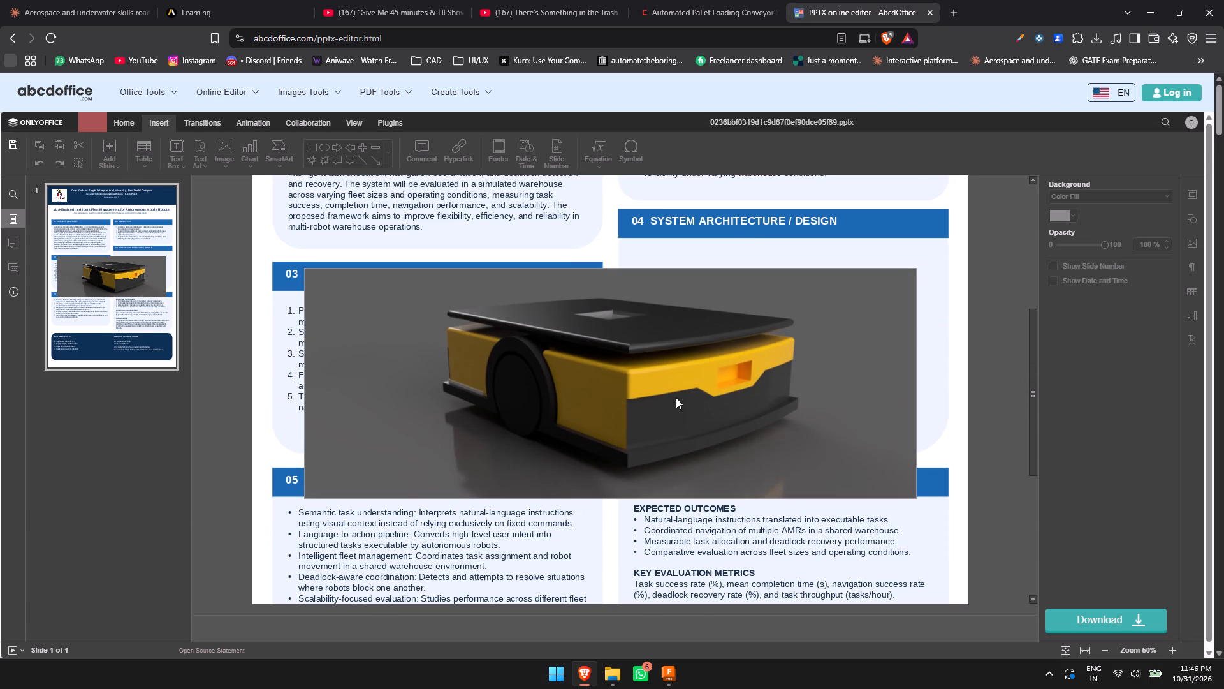
Switch to Autodesk Fusion and start Move/Copy on the selected Warehouse 80x100 bodies with the Rotate move type.
key(alt+Tab)
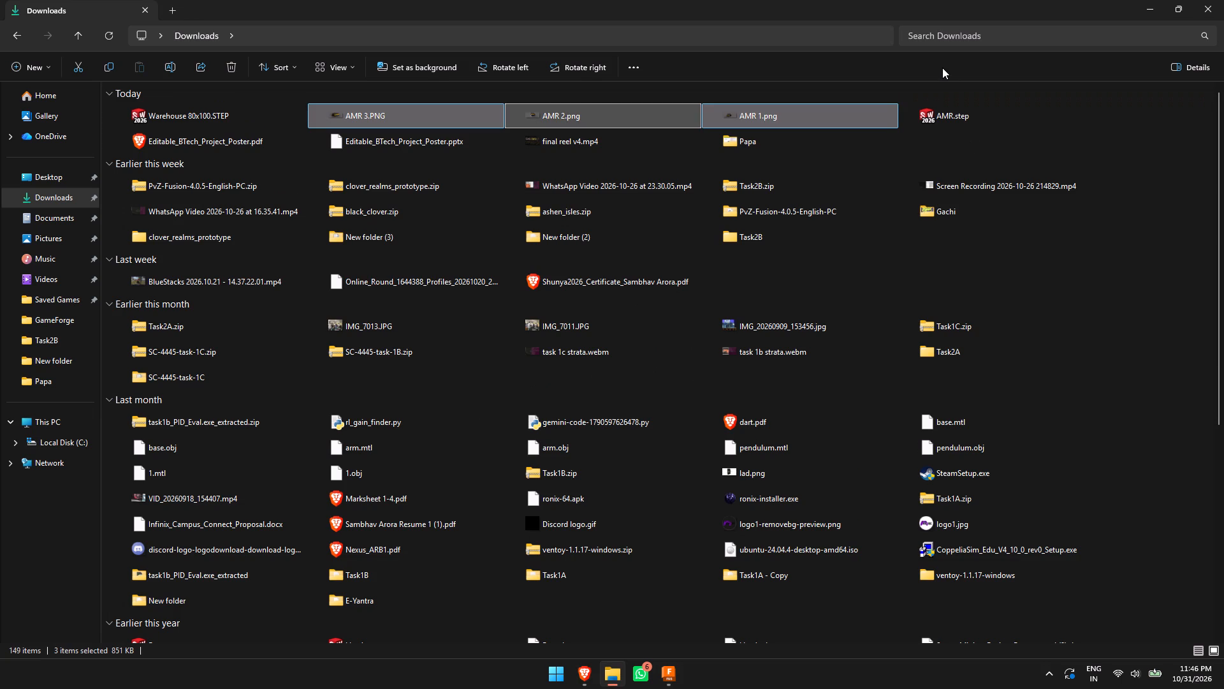
click(941, 67)
key(alt+Tab)
key(alt+Tab)
key(alt+Tab)
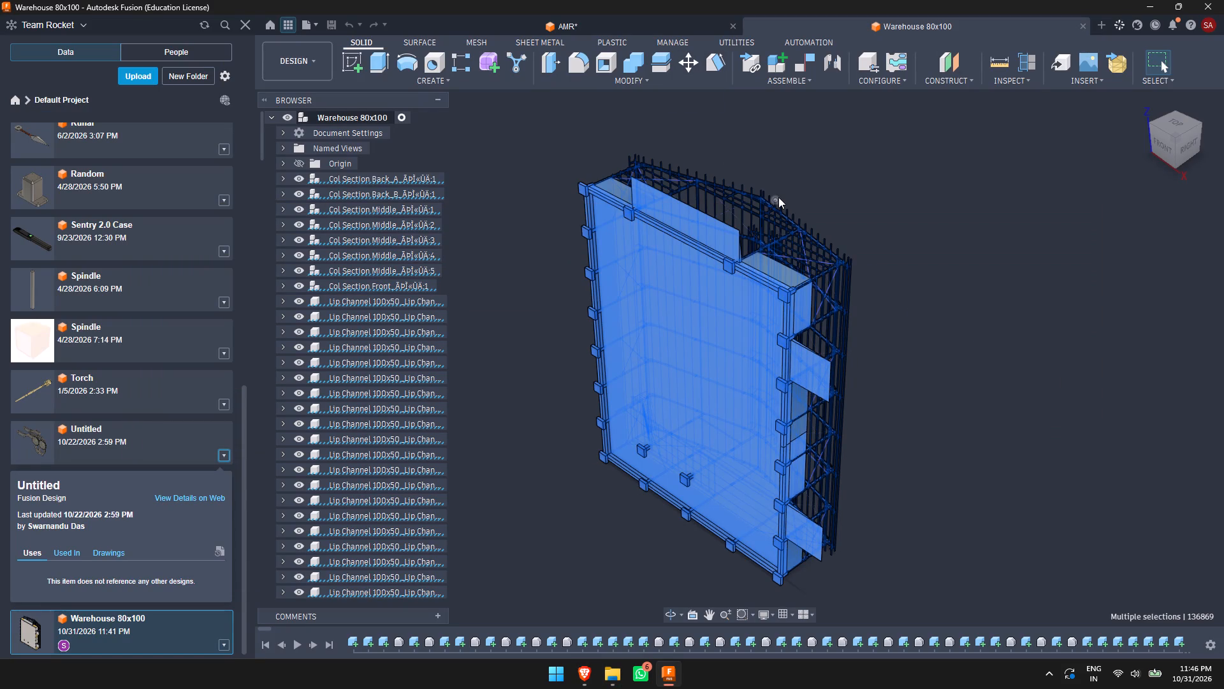
key(m)
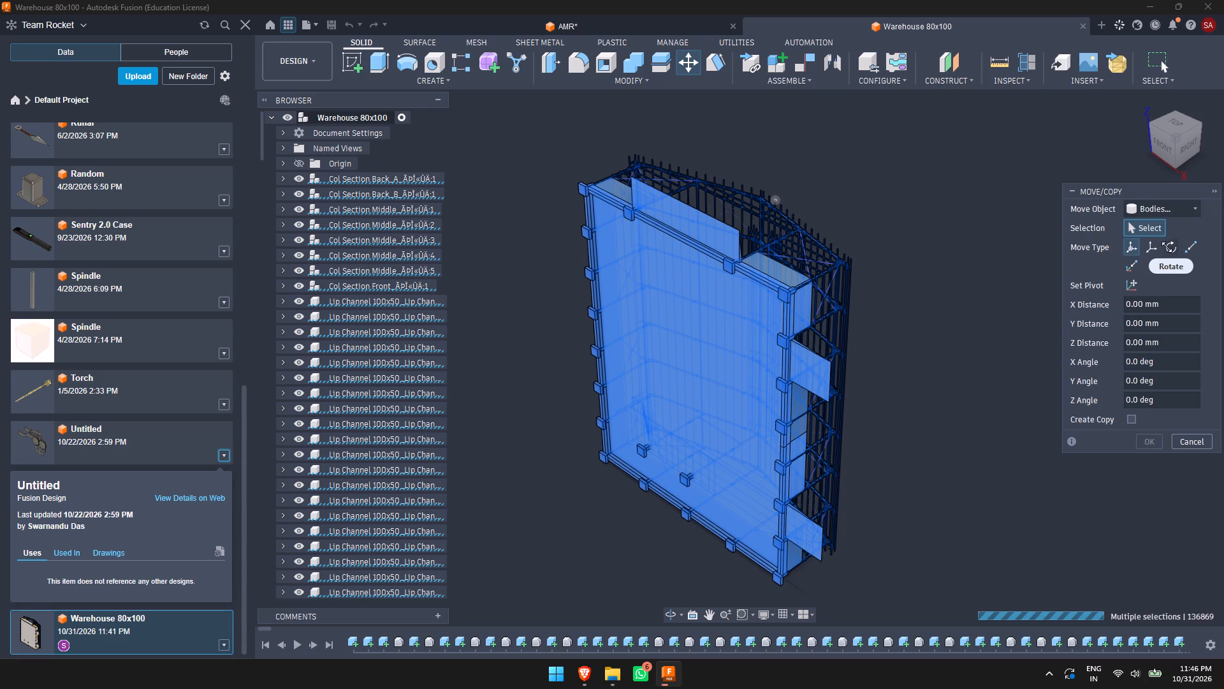
click(1169, 247)
Switch to the browser's online presentation editor and try to save the B.Tech project poster.
key(alt+Tab)
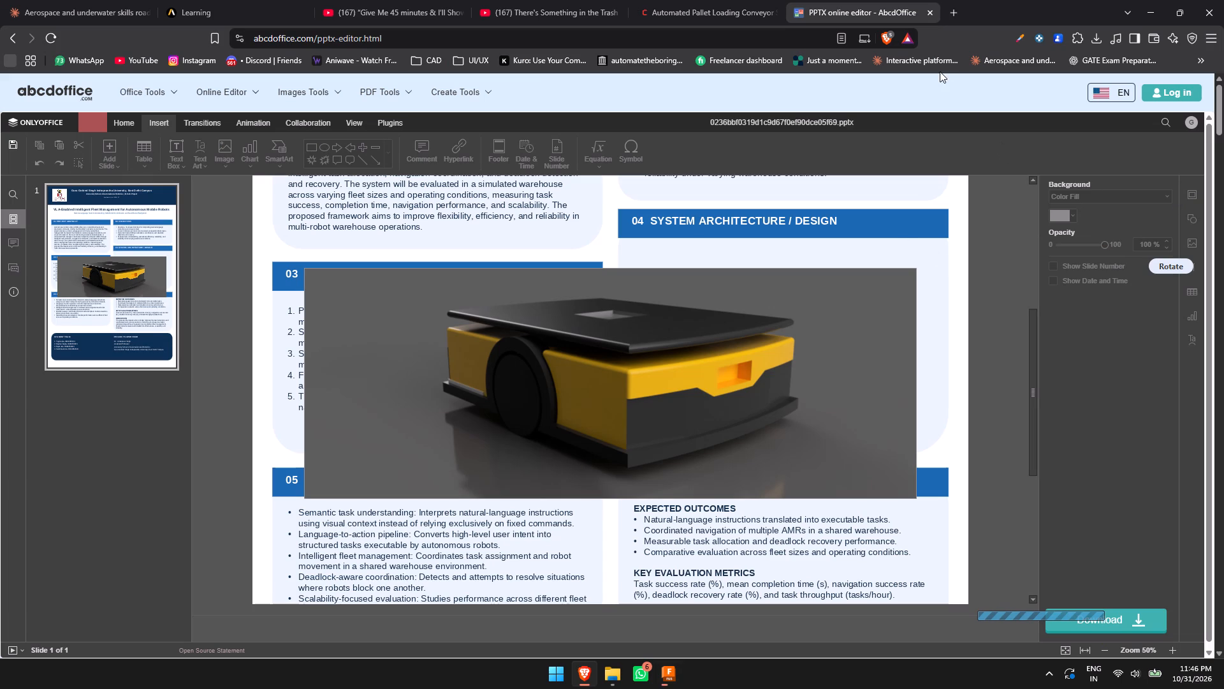
click(379, 214)
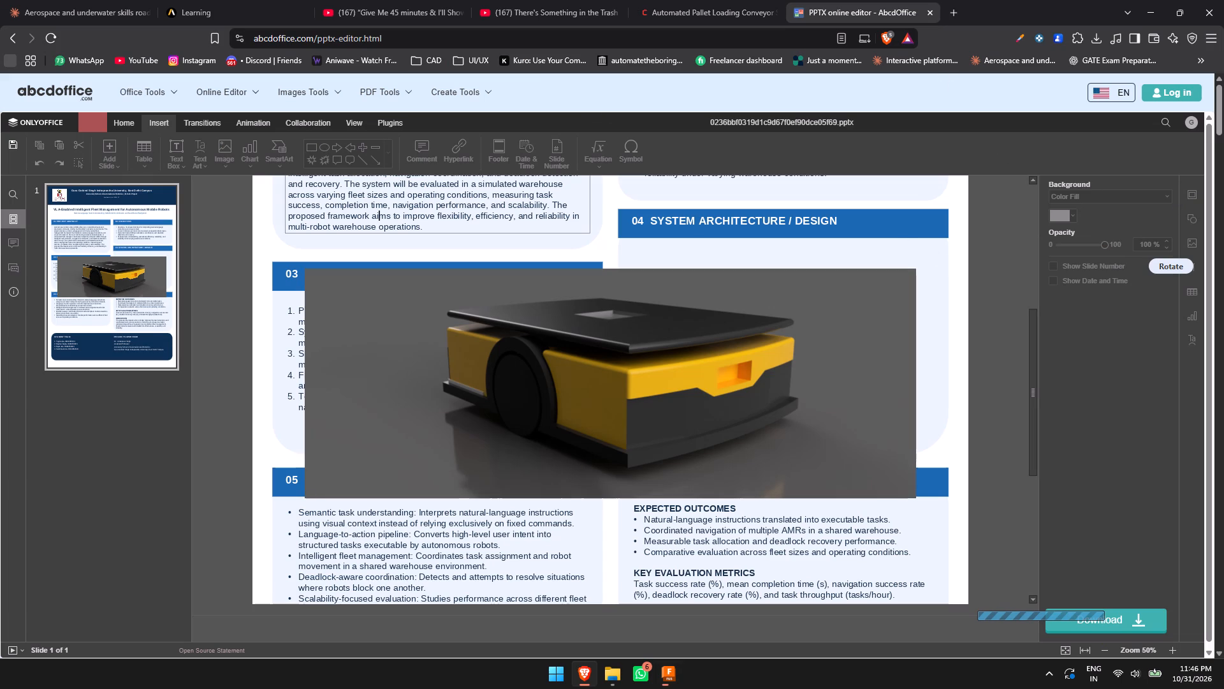
click(424, 253)
scroll(424, 253, up, 11)
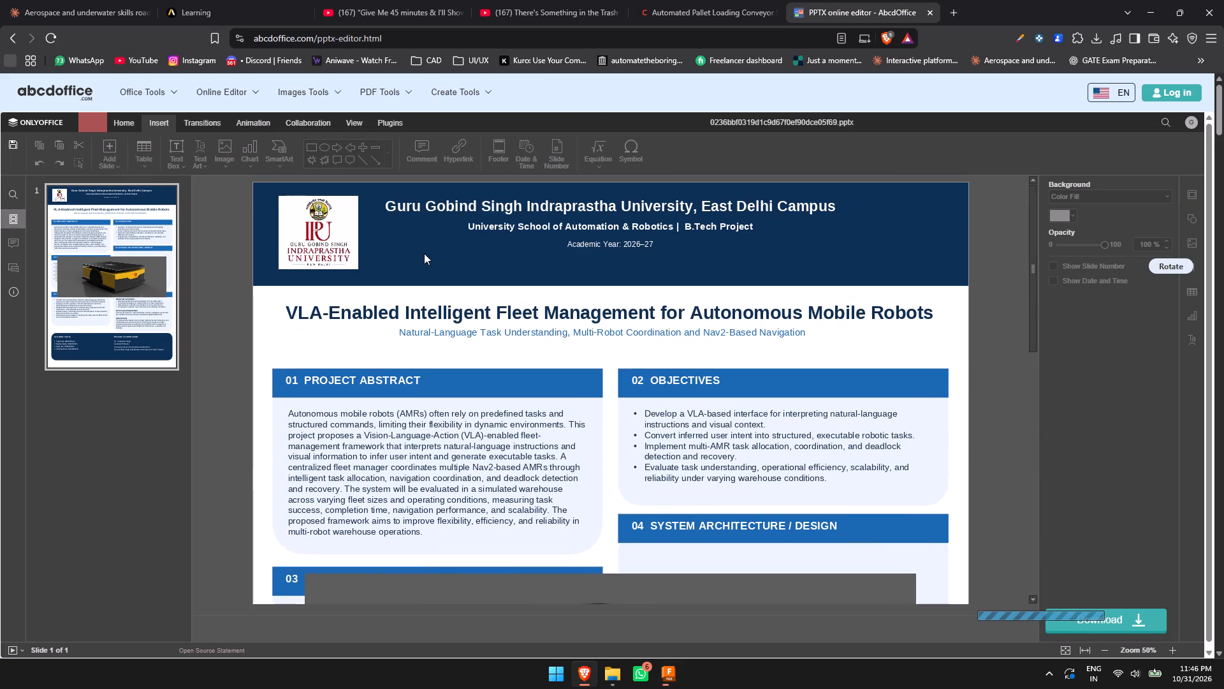
click(17, 146)
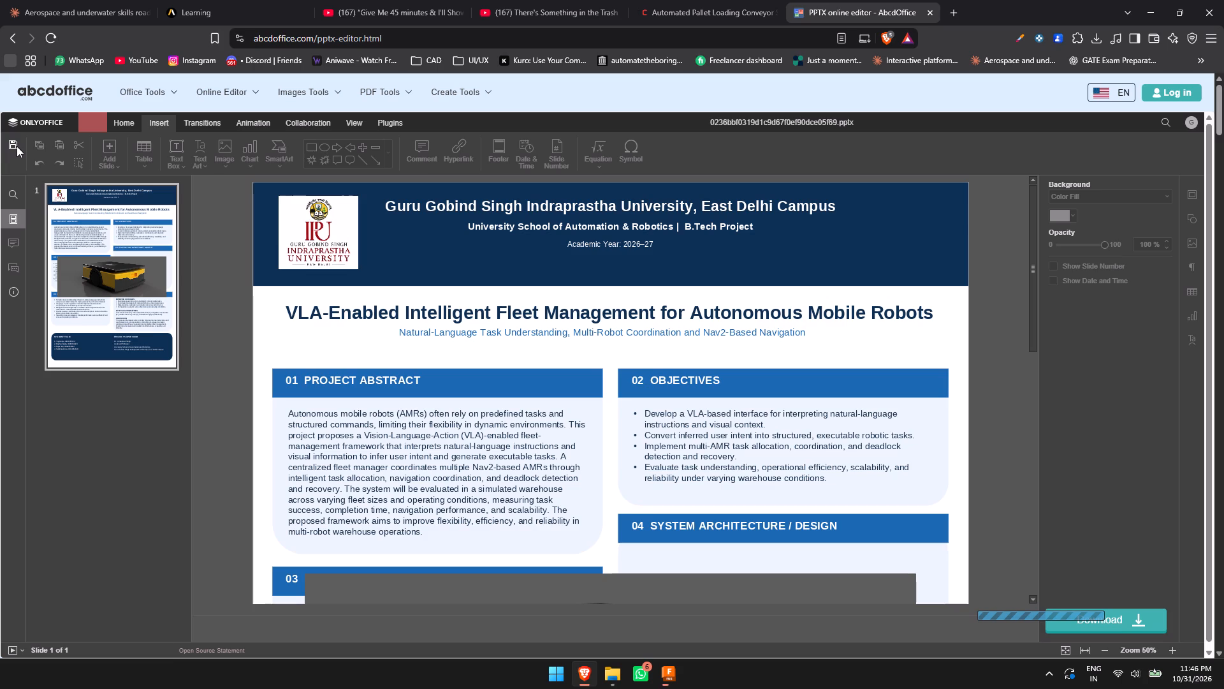
click(17, 146)
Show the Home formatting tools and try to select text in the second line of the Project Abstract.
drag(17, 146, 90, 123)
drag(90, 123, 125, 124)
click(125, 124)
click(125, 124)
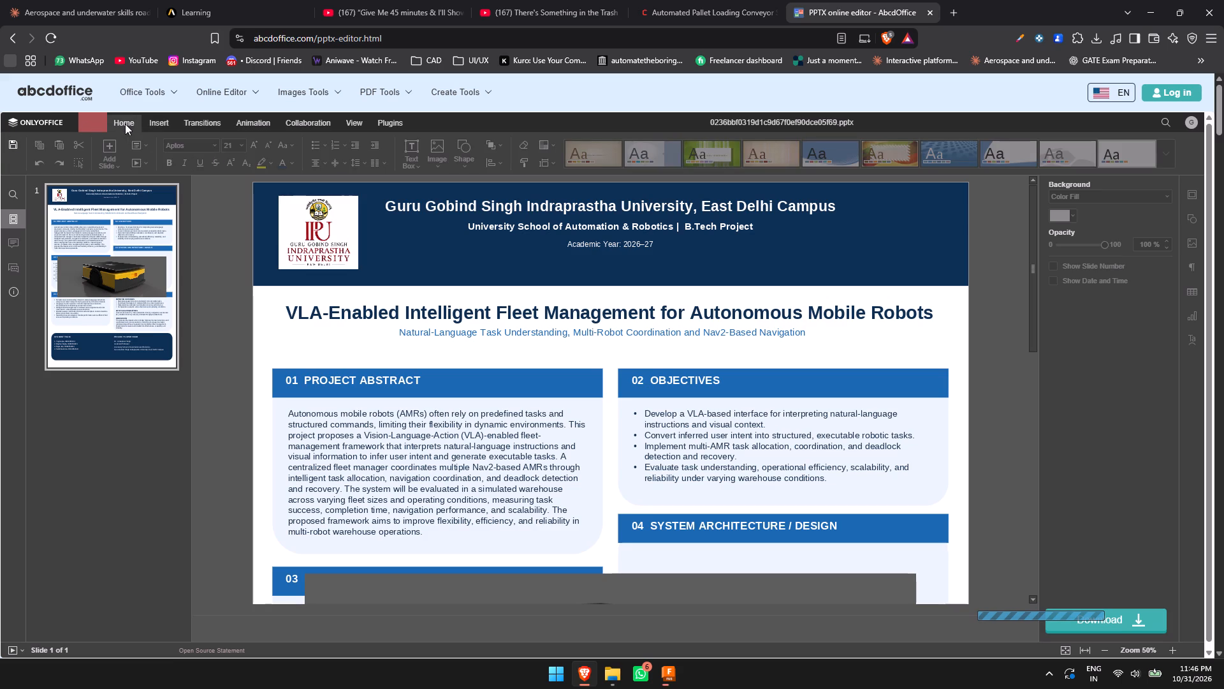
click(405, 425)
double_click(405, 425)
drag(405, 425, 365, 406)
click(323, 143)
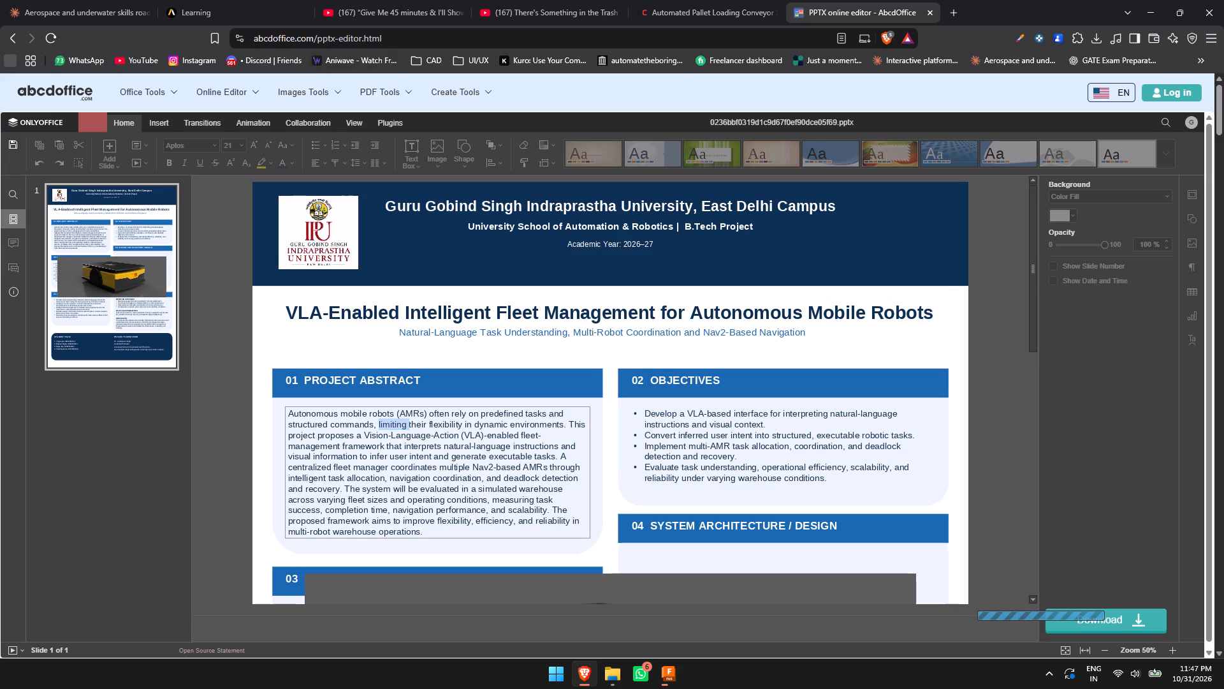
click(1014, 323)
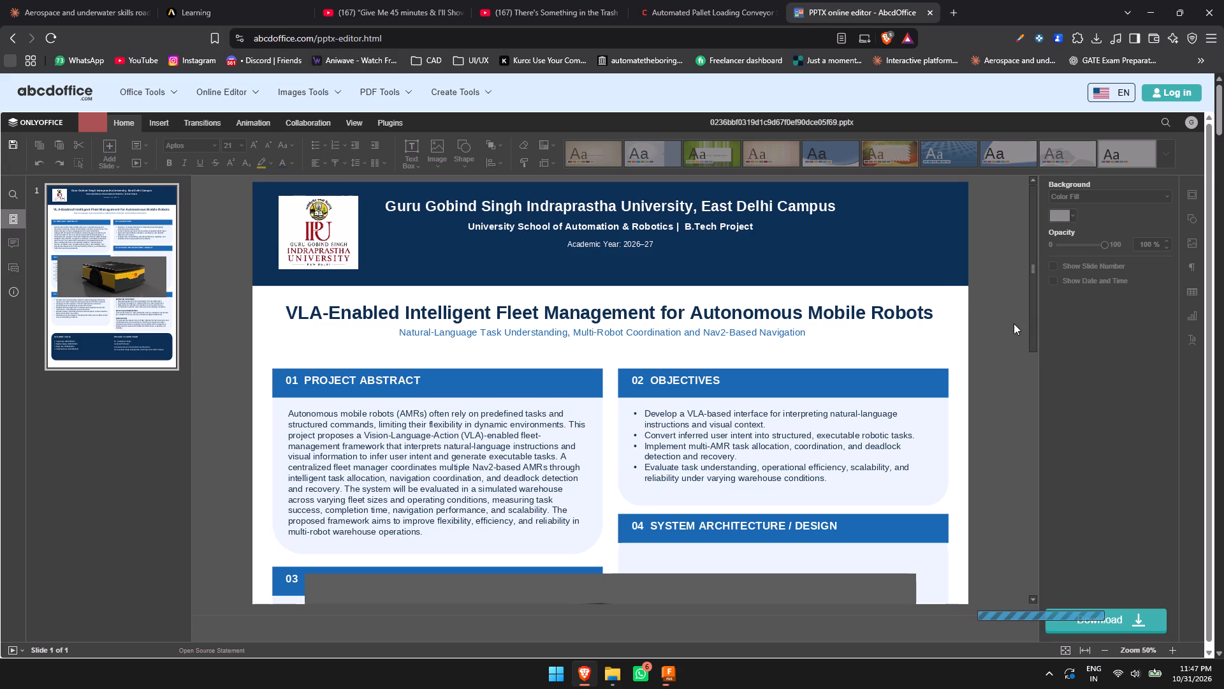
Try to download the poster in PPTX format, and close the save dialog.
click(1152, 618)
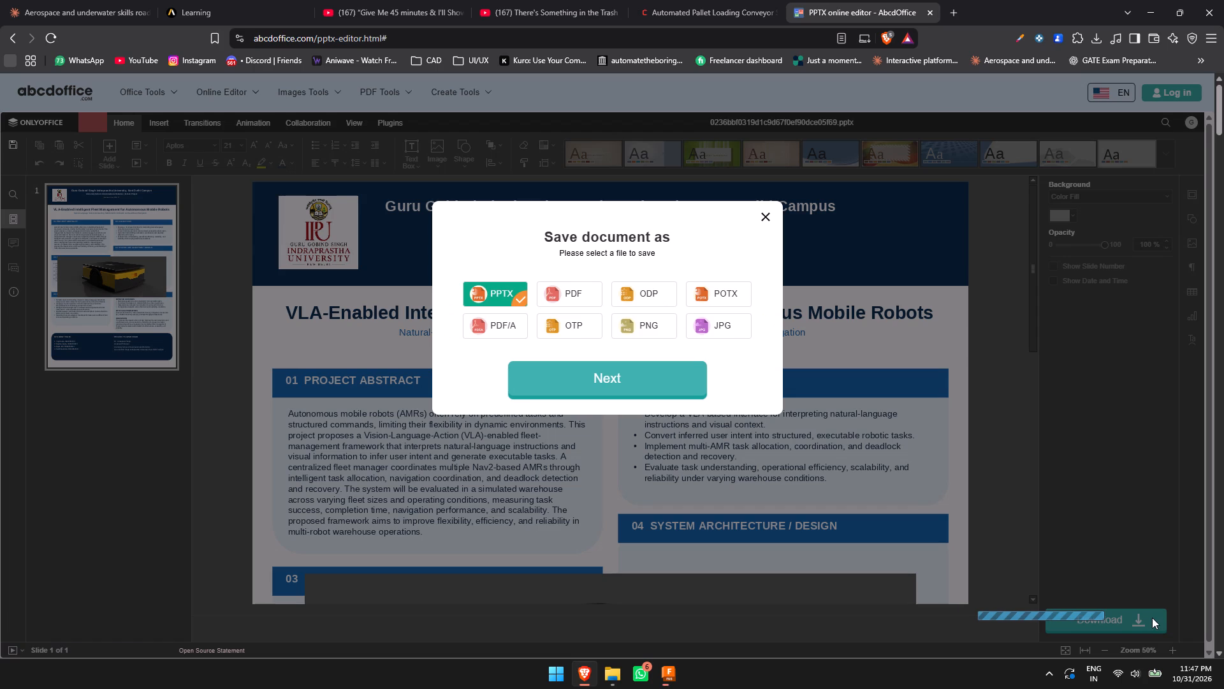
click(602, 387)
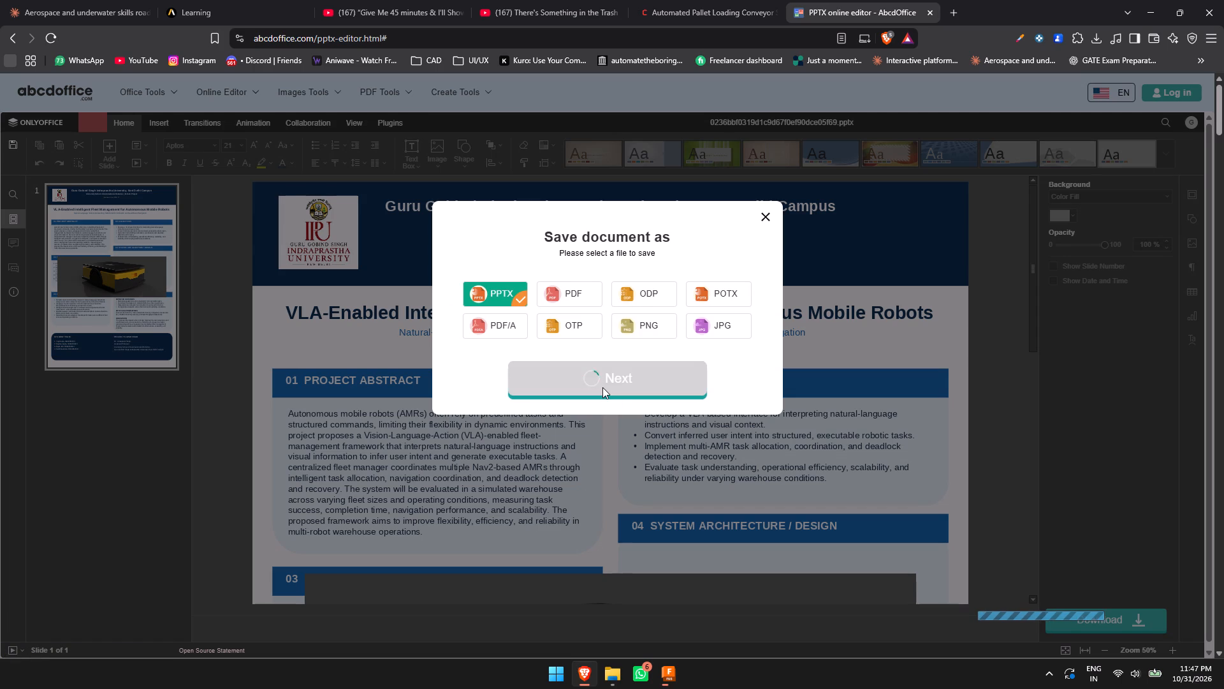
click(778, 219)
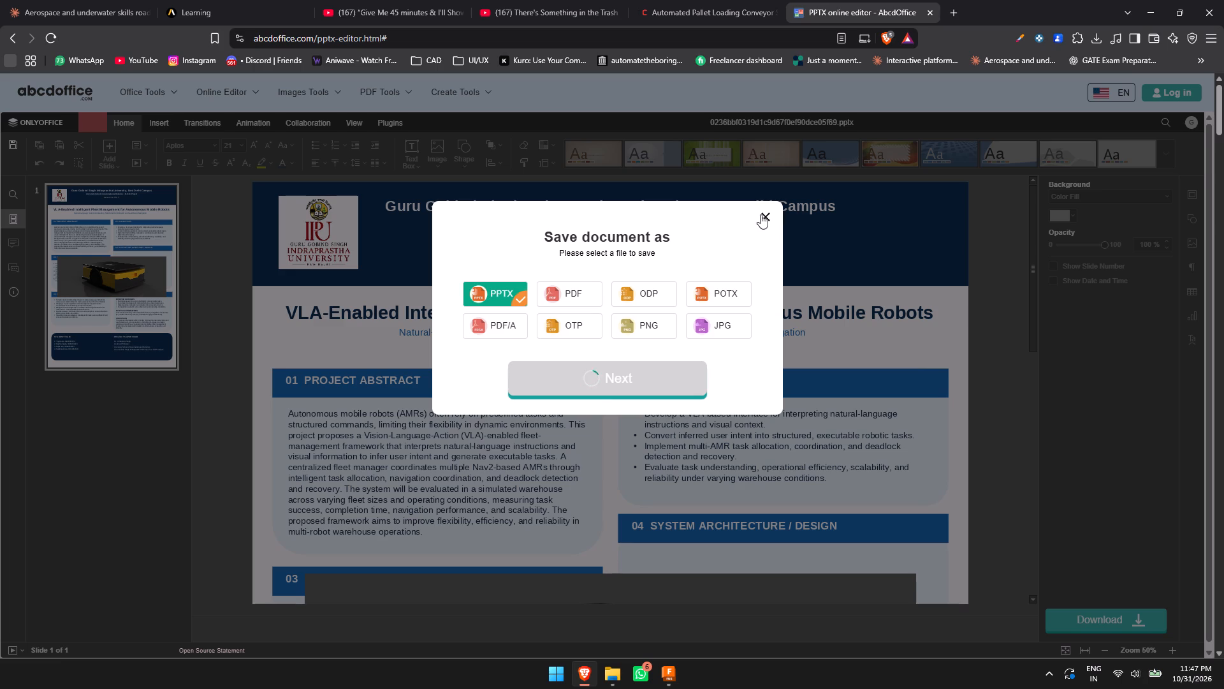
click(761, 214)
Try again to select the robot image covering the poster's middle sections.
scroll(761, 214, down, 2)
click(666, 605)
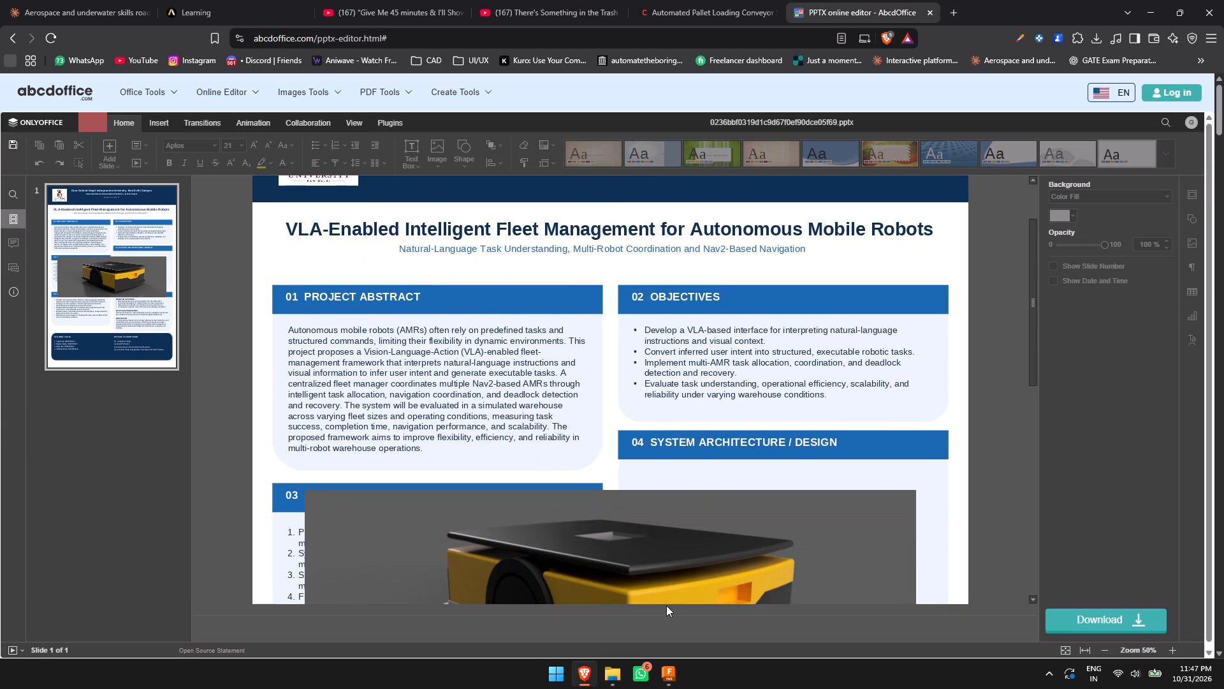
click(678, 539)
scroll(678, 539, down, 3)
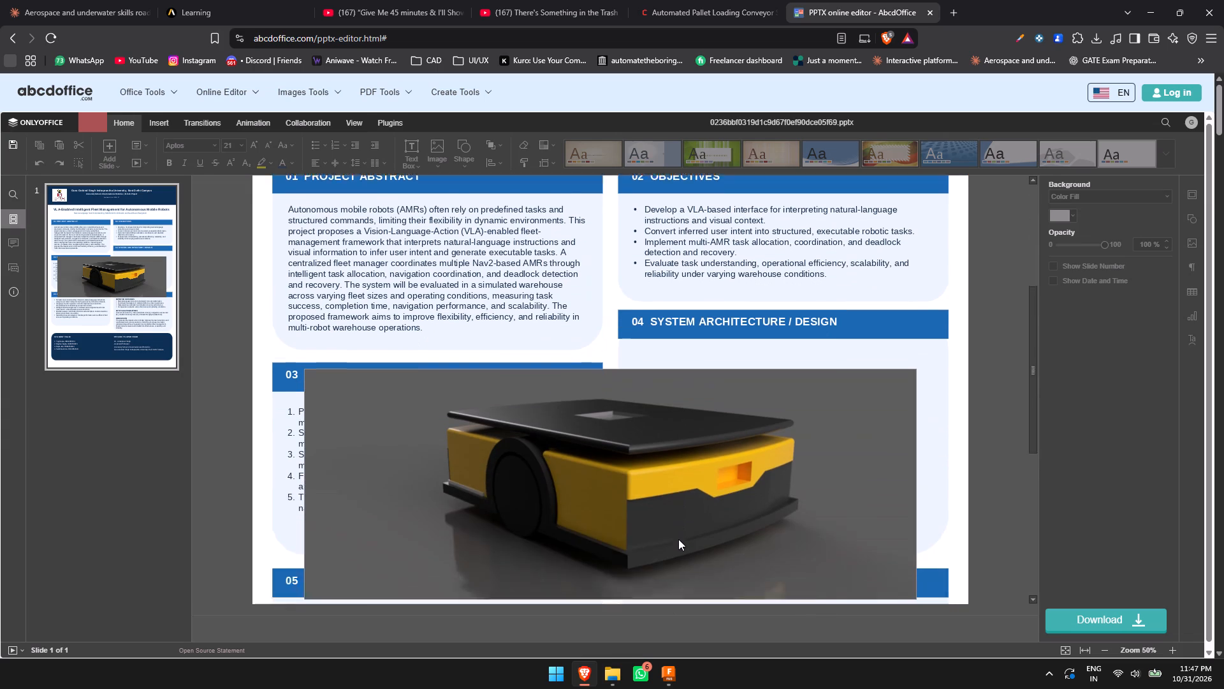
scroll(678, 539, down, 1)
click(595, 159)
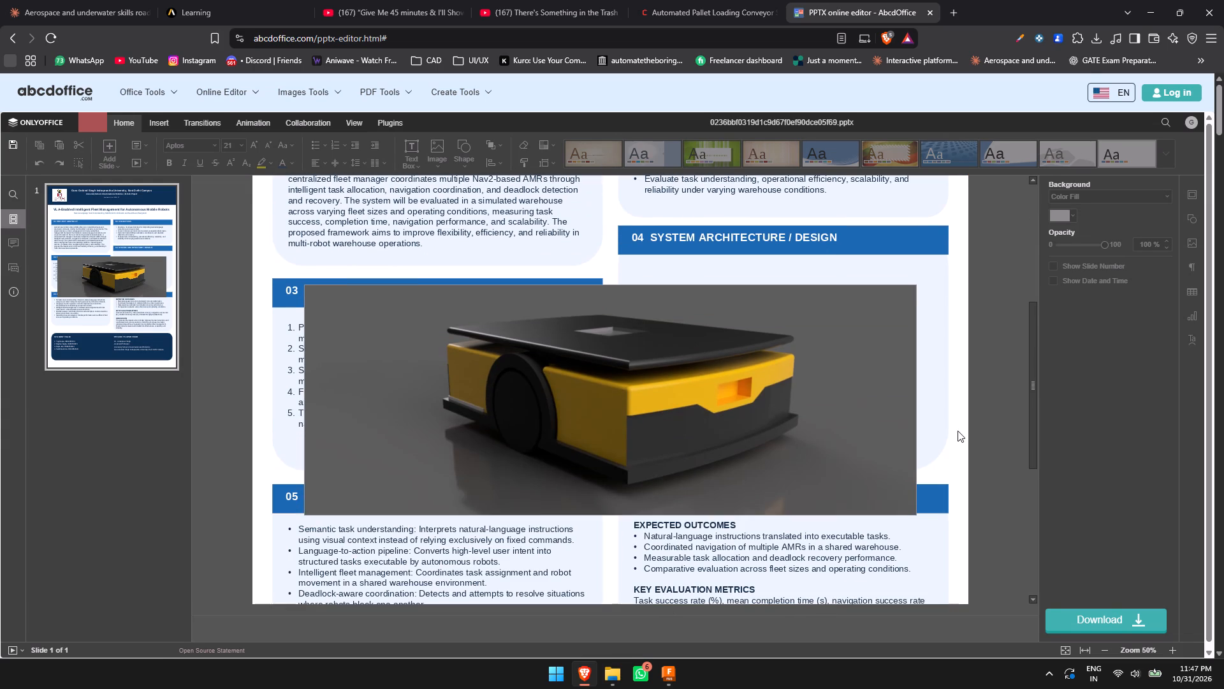
Start downloading the poster presentation in PPTX format.
click(1121, 623)
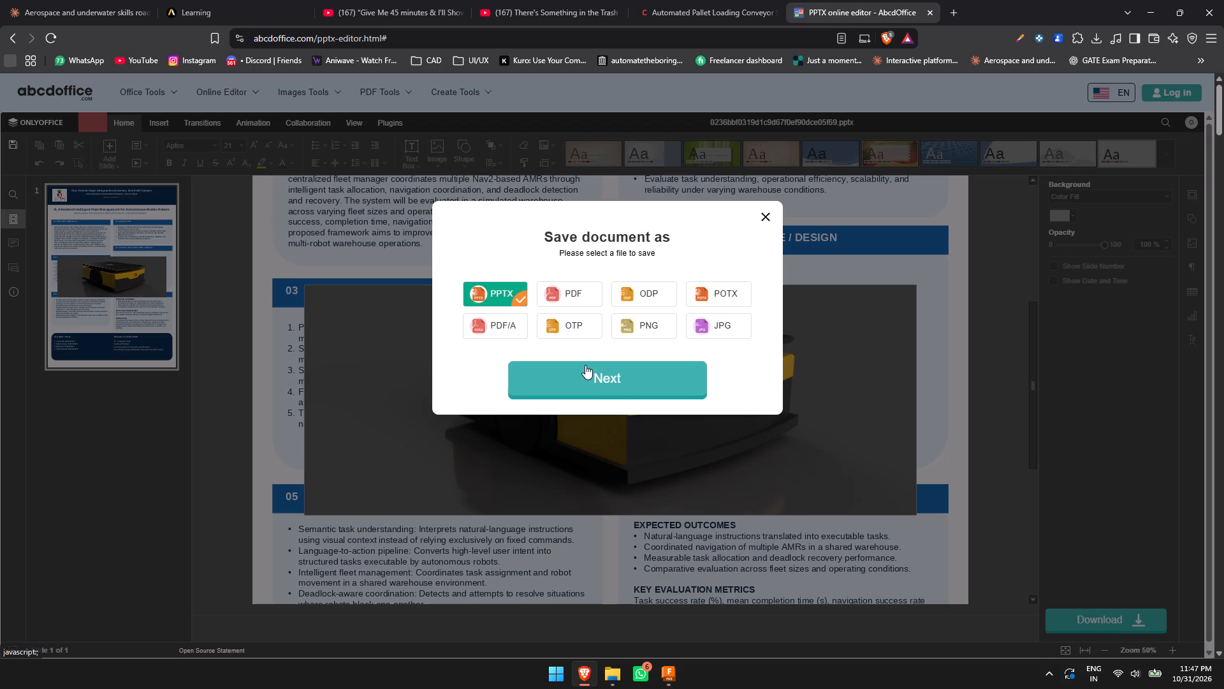
click(587, 371)
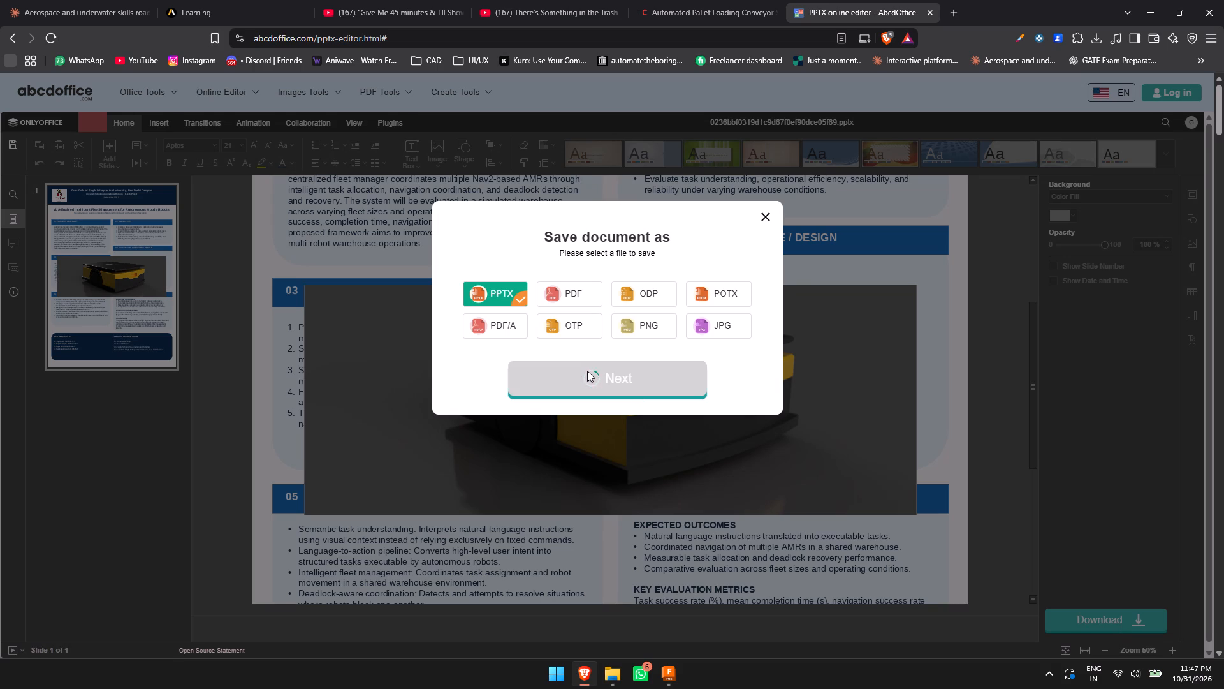
Minimise the browser and return to the Warehouse 80x100 design in Autodesk Fusion.
key(alt+Tab)
key(alt+Tab)
key(alt+Tab)
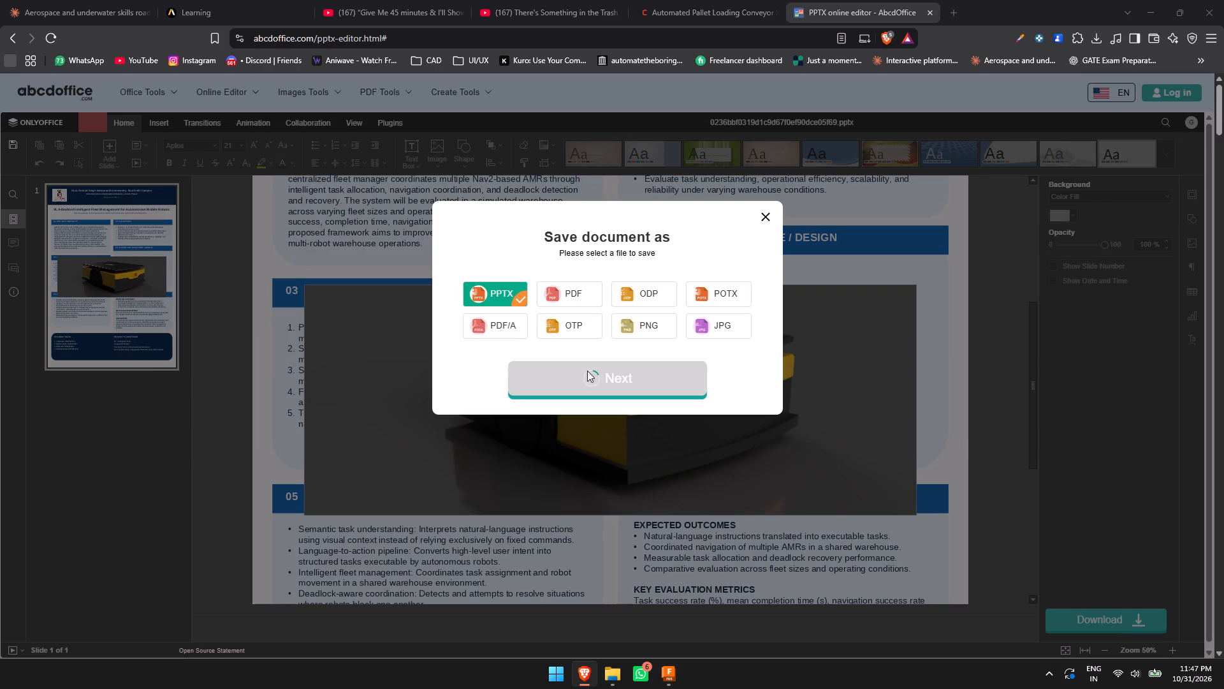
click(1156, 1)
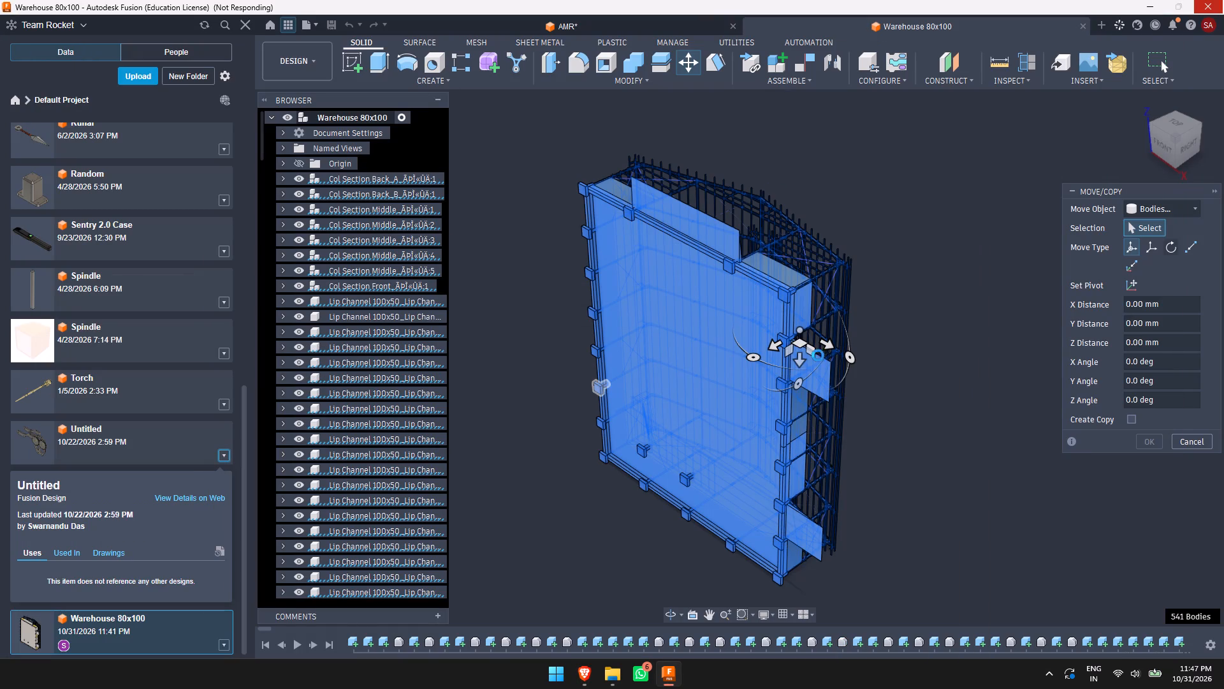
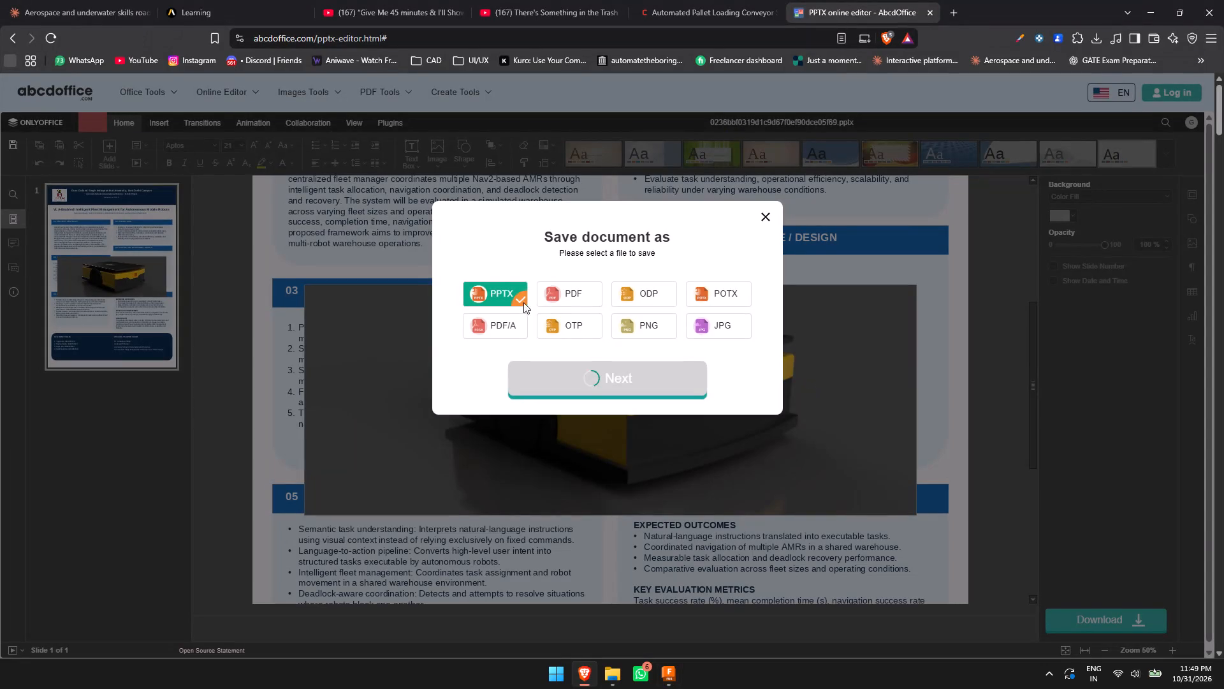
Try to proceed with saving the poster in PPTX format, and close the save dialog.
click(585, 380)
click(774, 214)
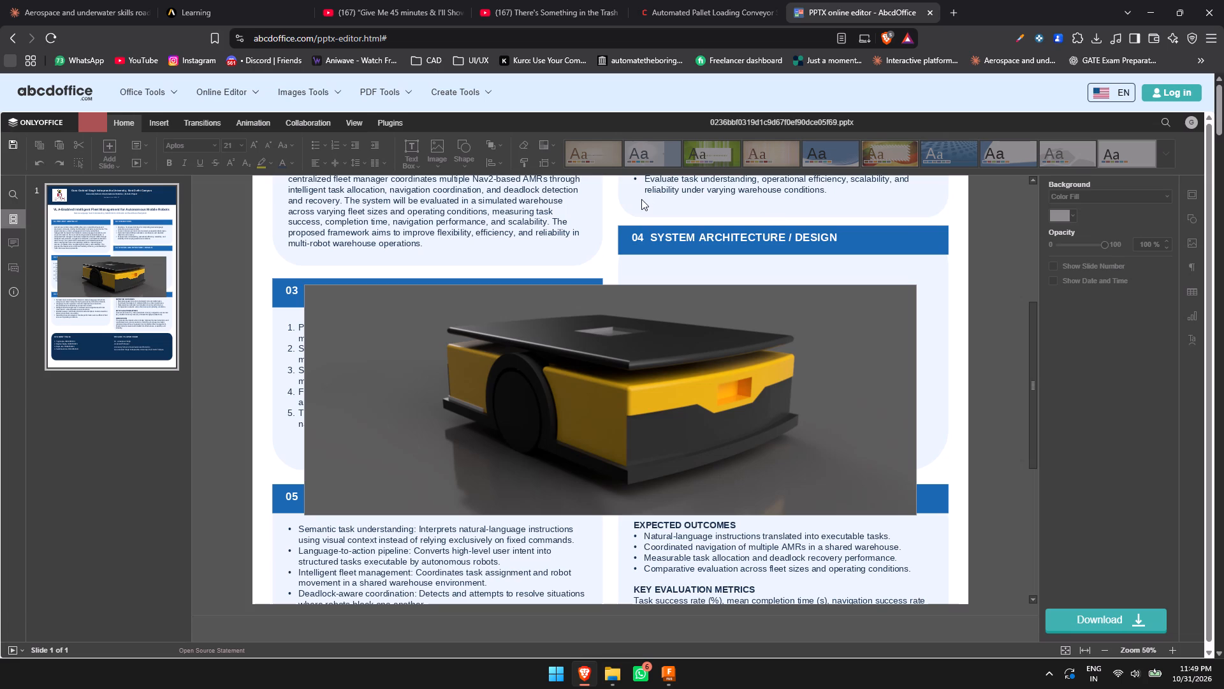
Select all objects on the poster slide and copy them.
click(641, 199)
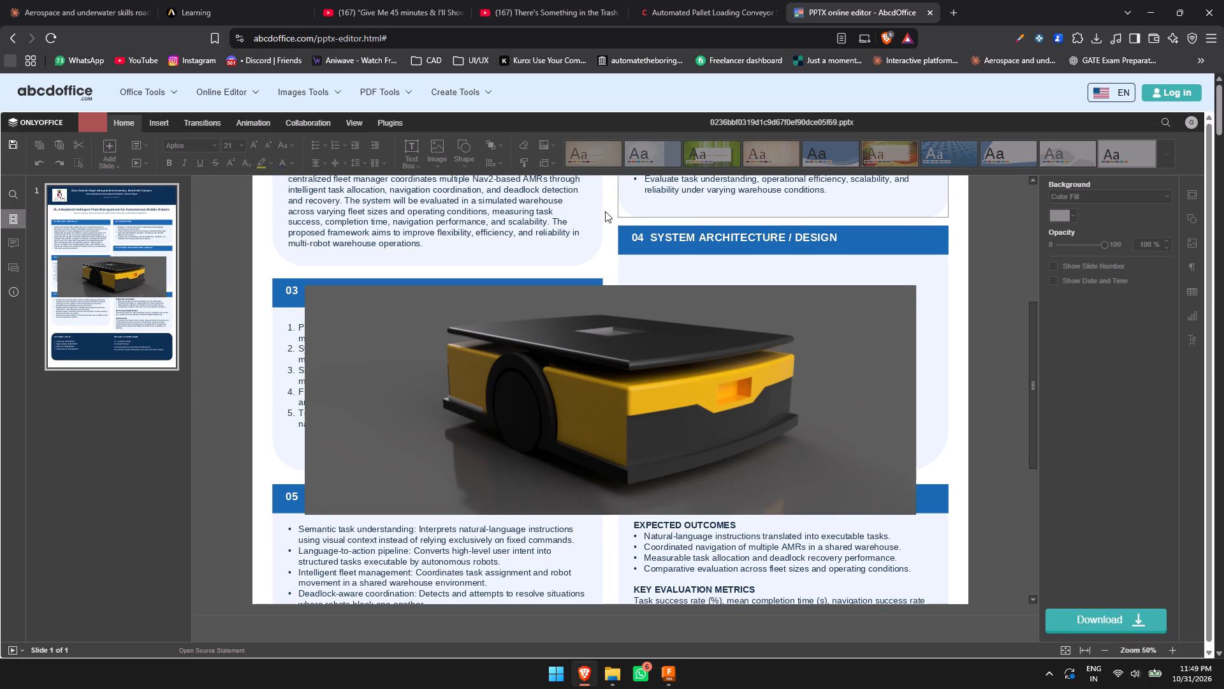
click(606, 212)
key(ctrl+a)
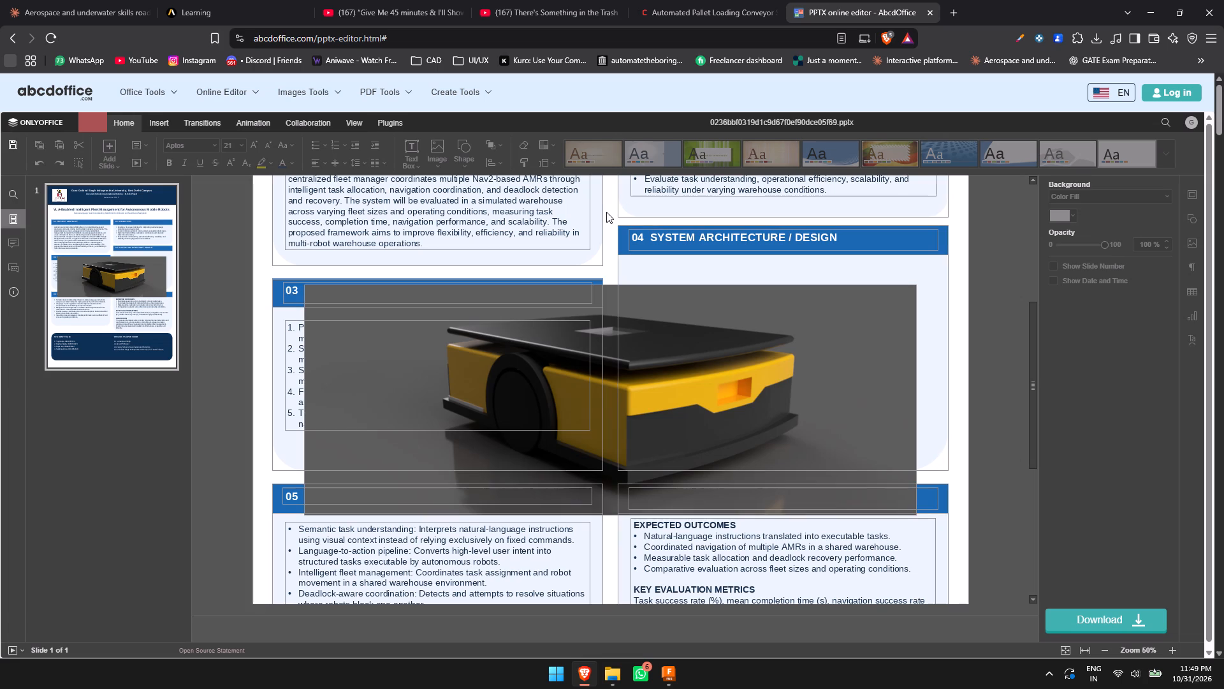
key(ctrl+c)
key(ctrl+c)
key(ctrl+c)
key(ctrl+c)
key(ctrl+c)
key(ctrl+c)
Try to reload the poster editor page, and duplicate its browser tab.
click(54, 40)
right_click(823, 0)
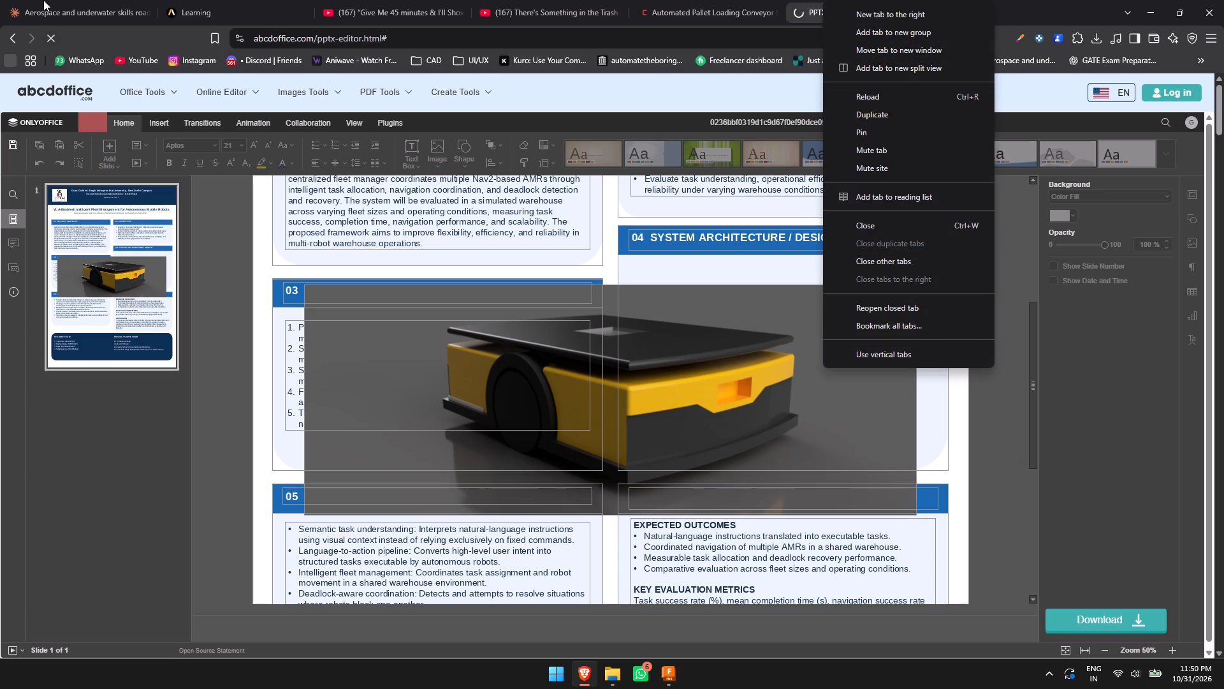
click(54, 40)
right_click(829, 15)
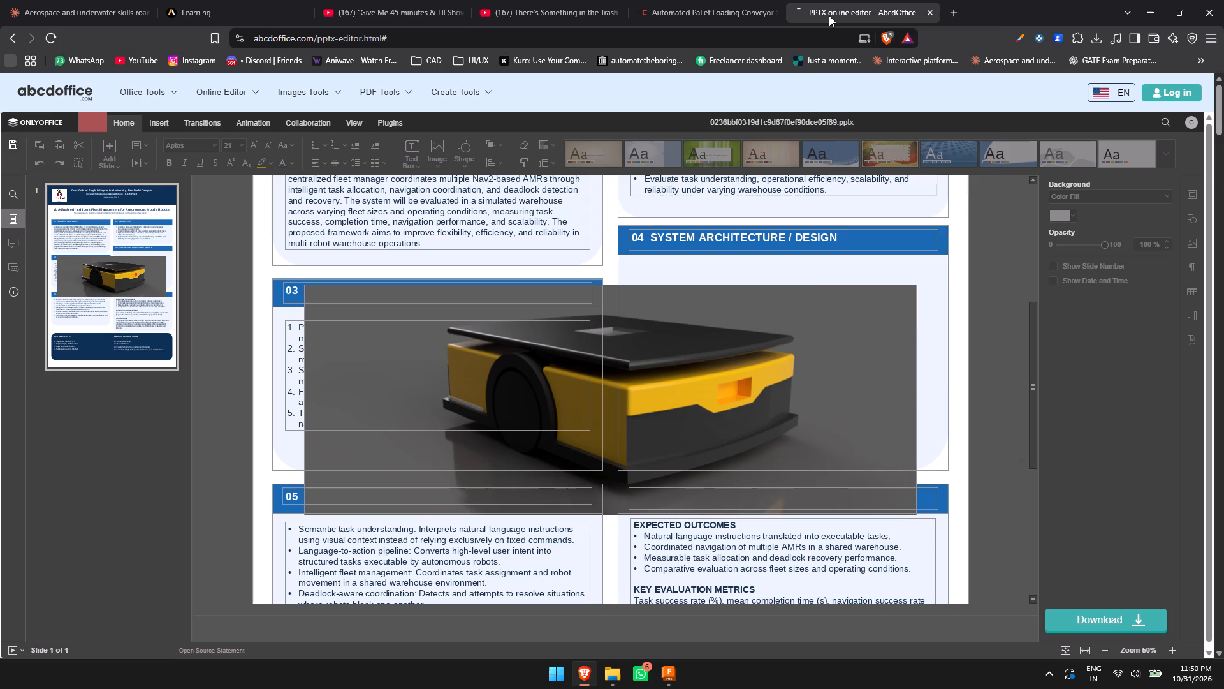
click(889, 124)
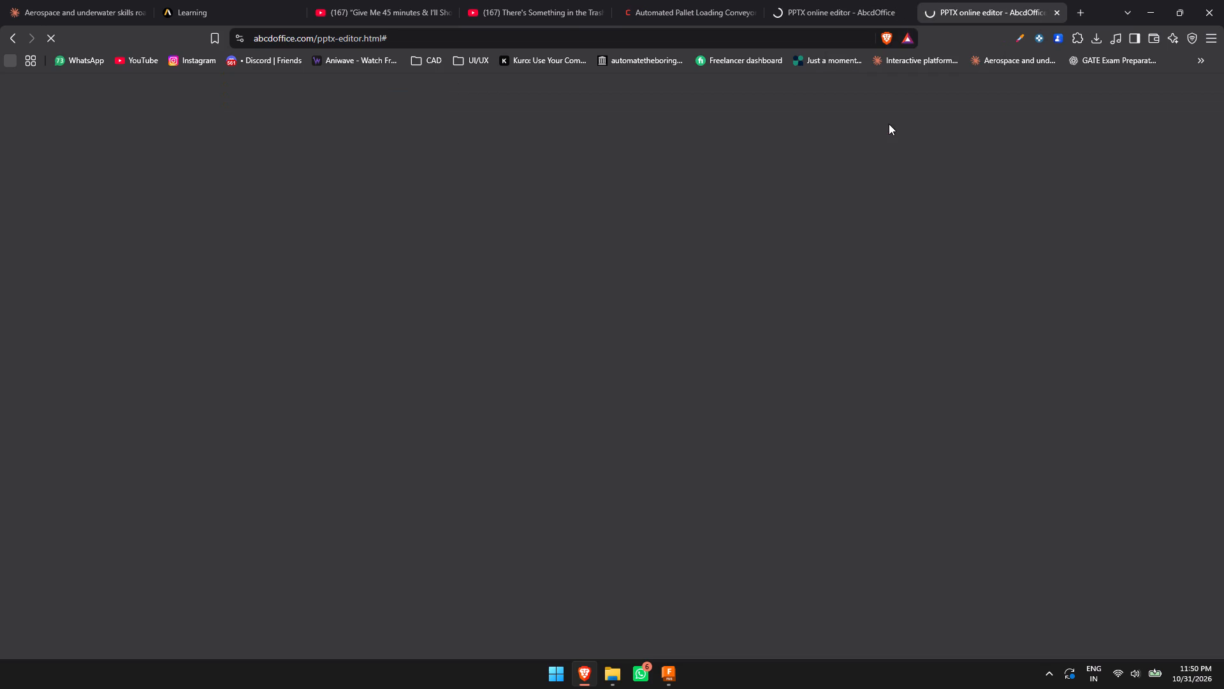
Open Task Manager.
right_click(836, 688)
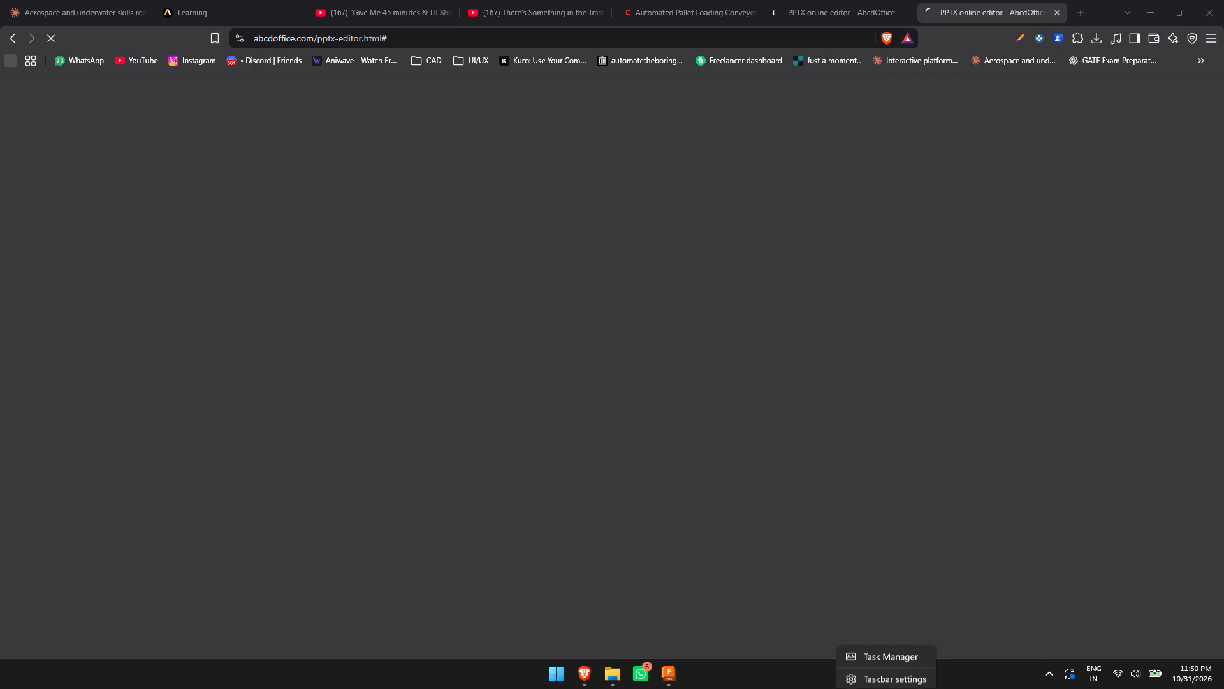
click(858, 647)
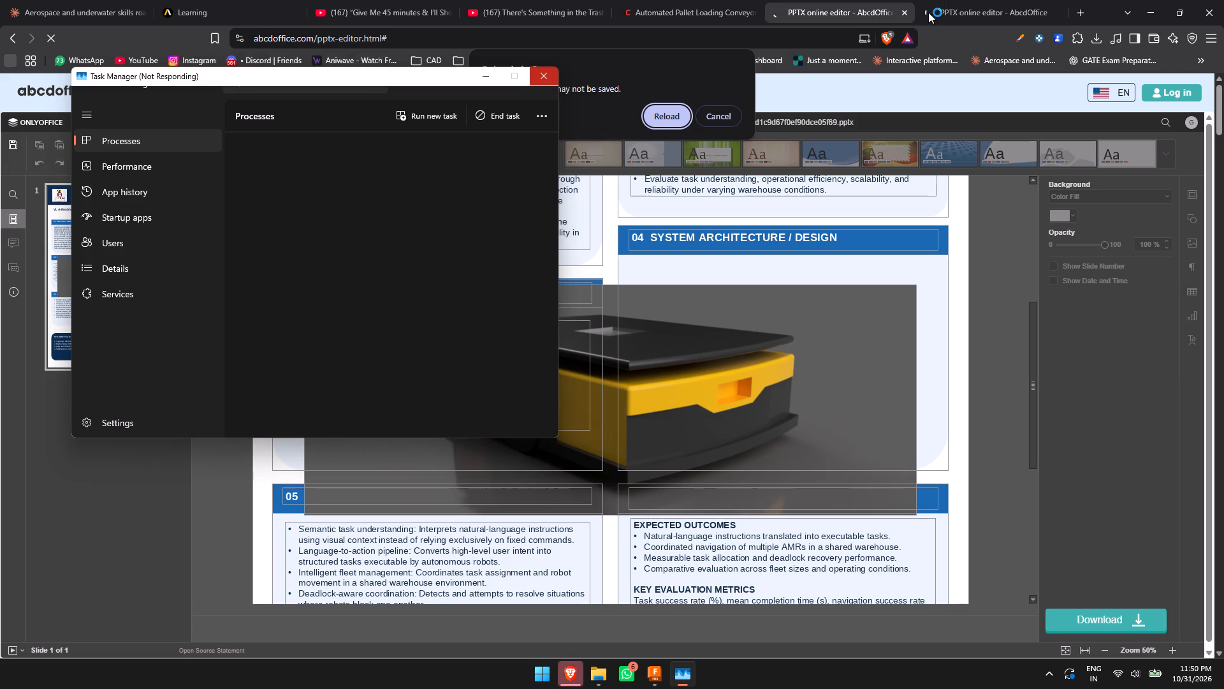
Cancel the original page's reload and open Editable_BTech_Project_Poster.pptx from Downloads in the duplicated editor tab.
click(722, 117)
click(1010, 0)
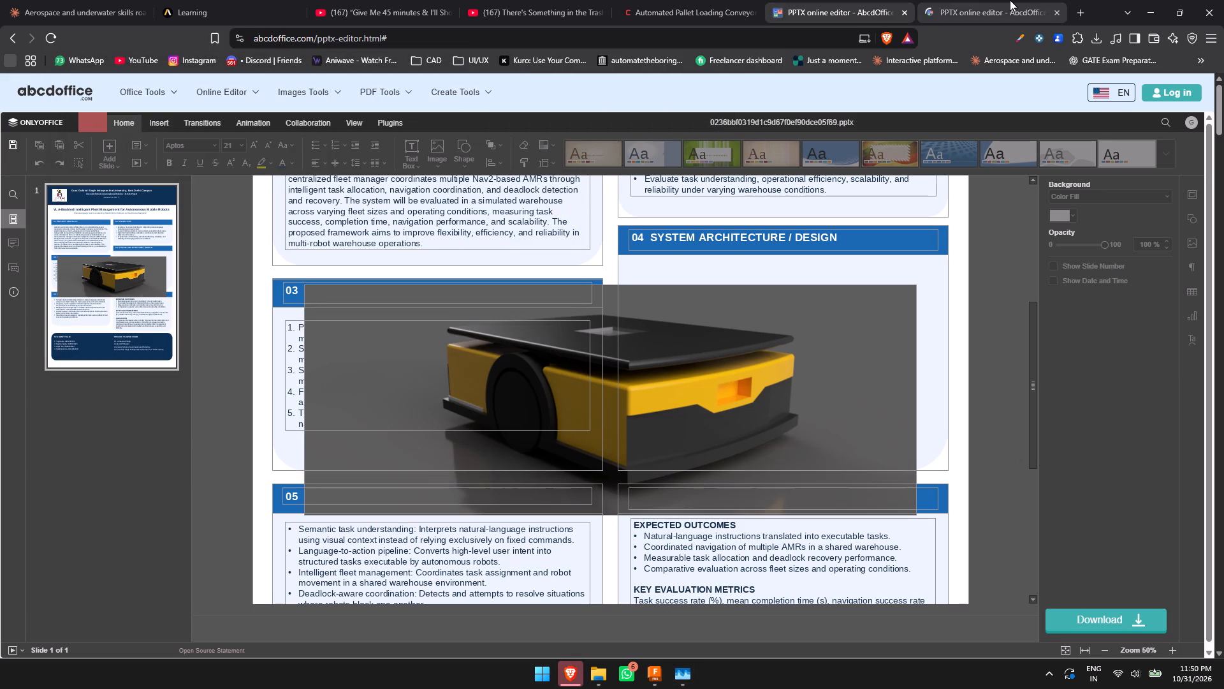
click(505, 234)
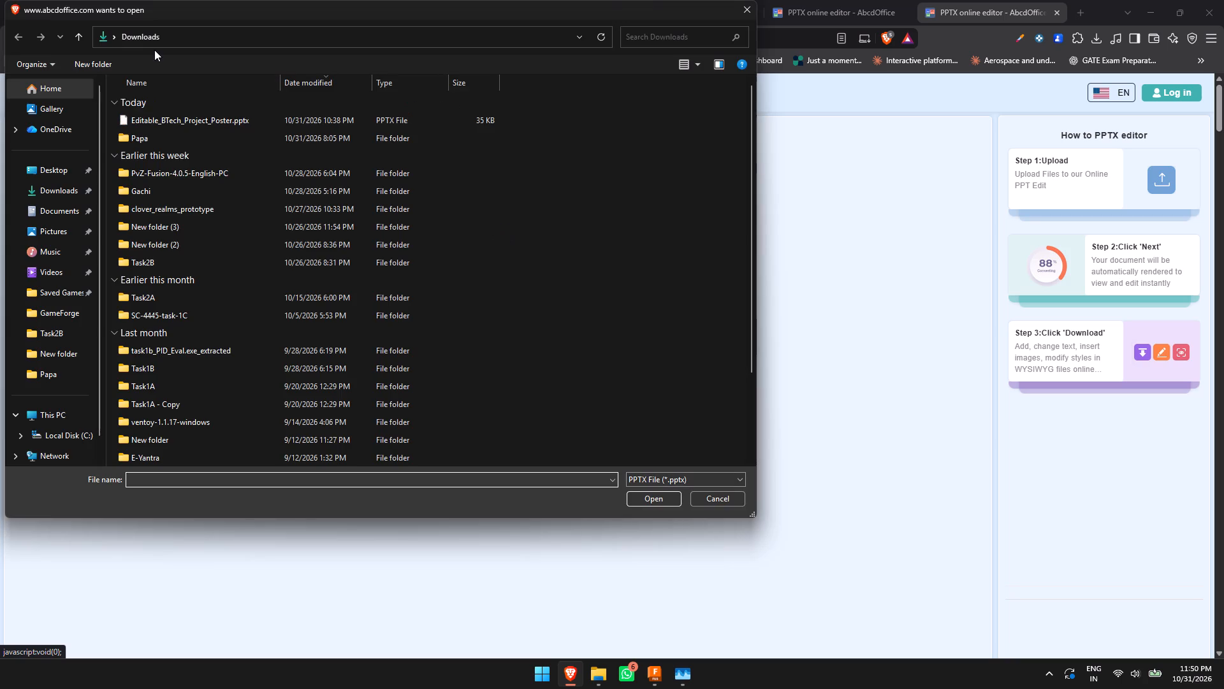
click(172, 117)
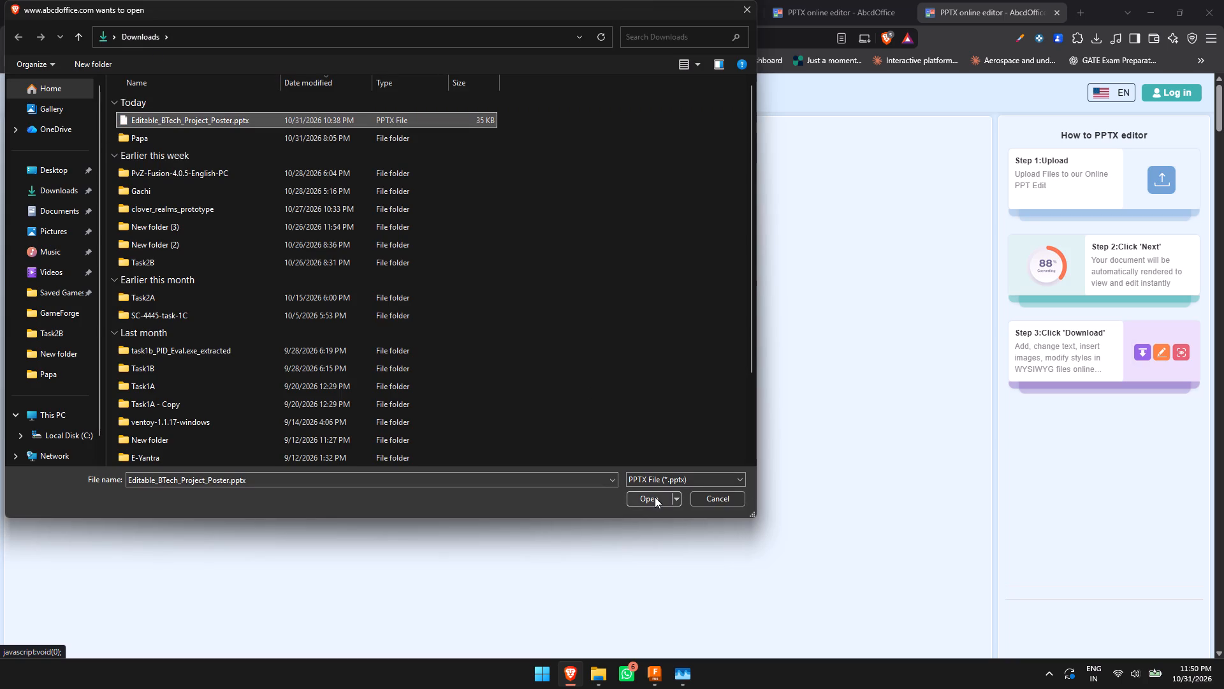
click(655, 497)
click(665, 0)
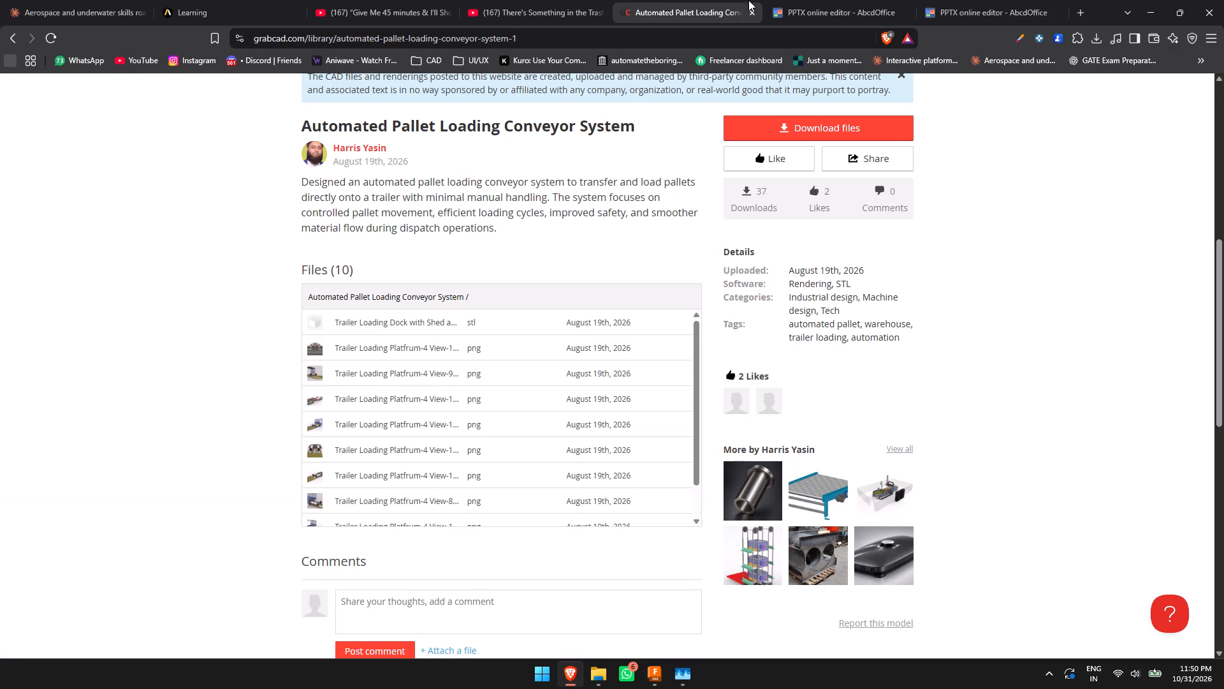
click(804, 0)
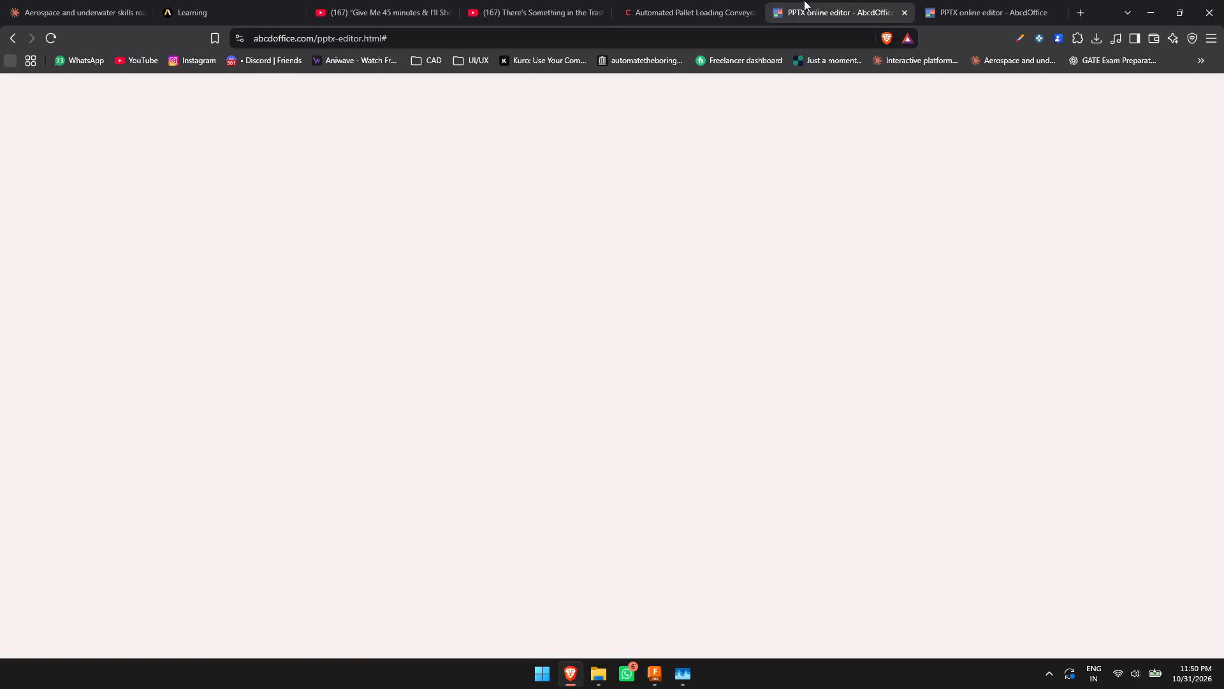
click(929, 0)
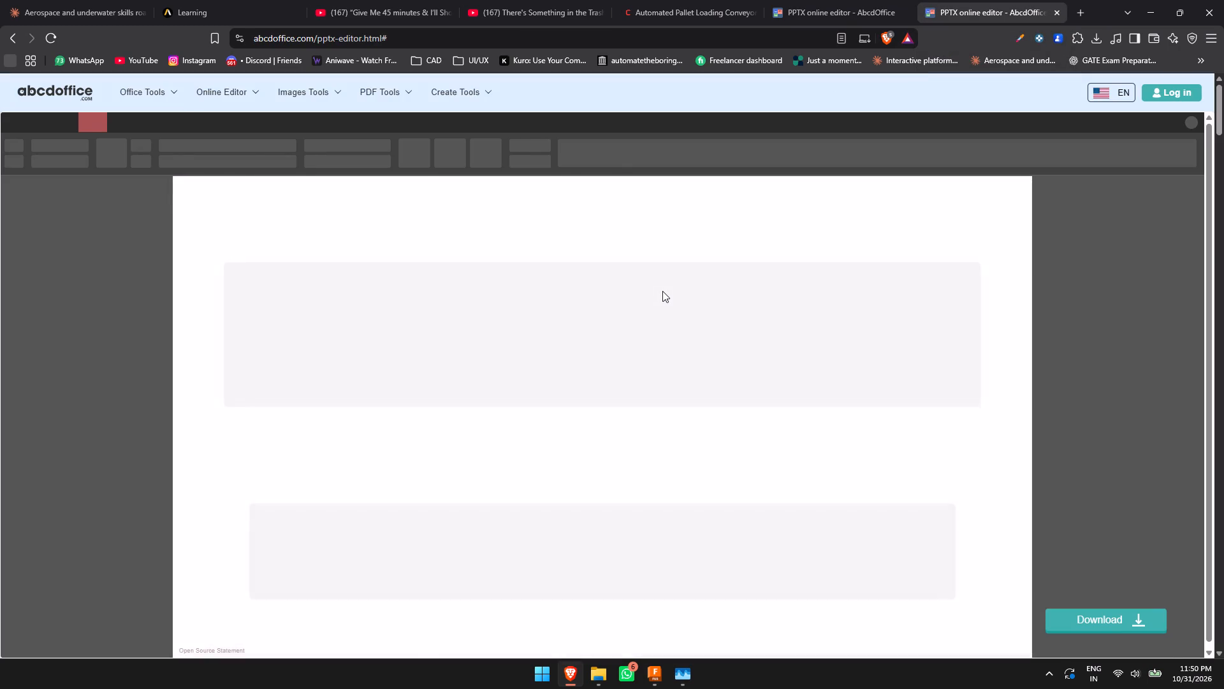
click(662, 291)
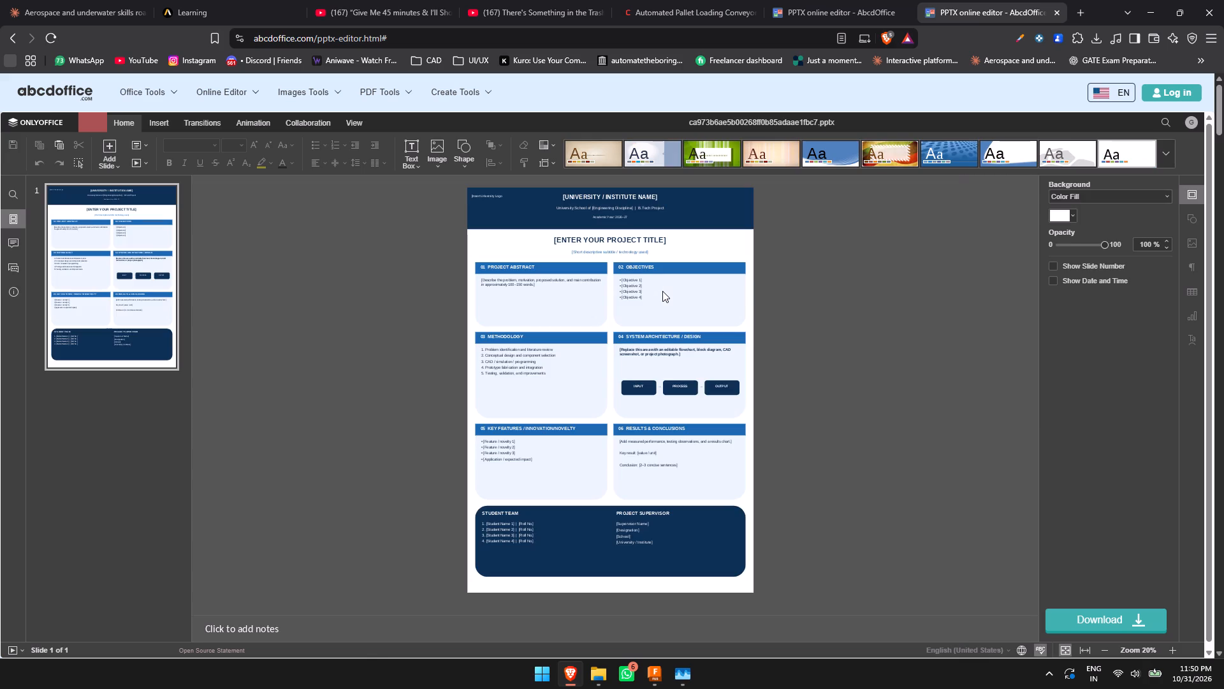
key(ctrl+s)
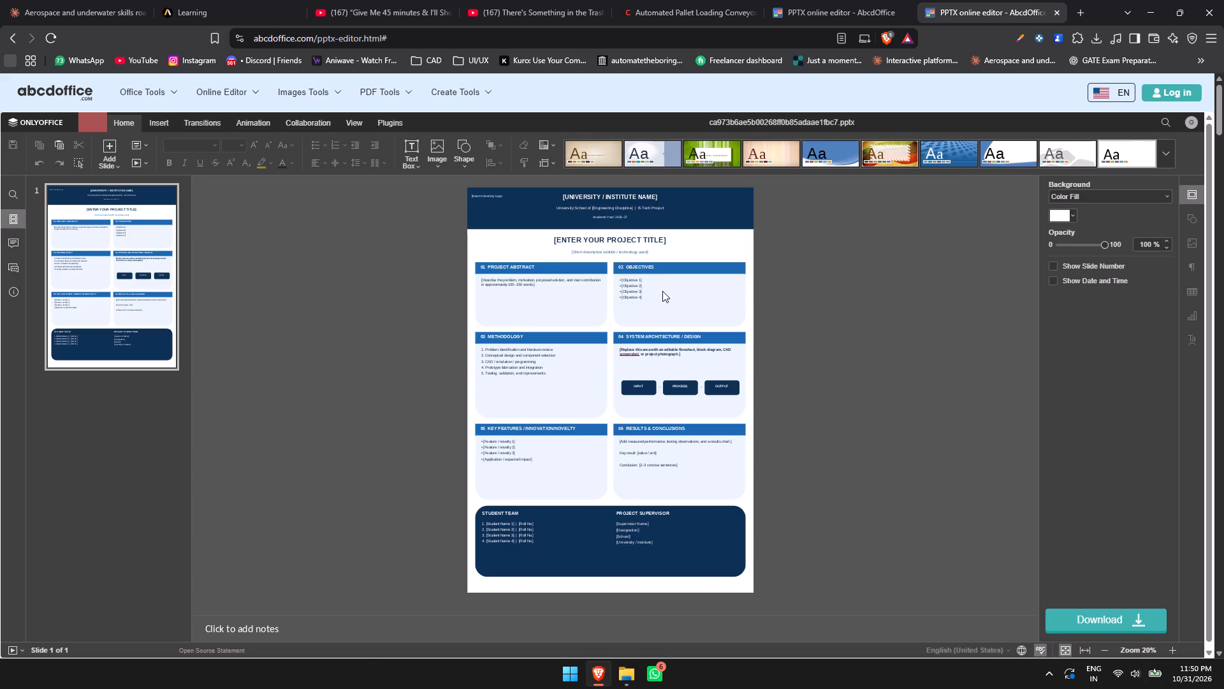
Duplicate the blank poster template slide.
right_click(108, 239)
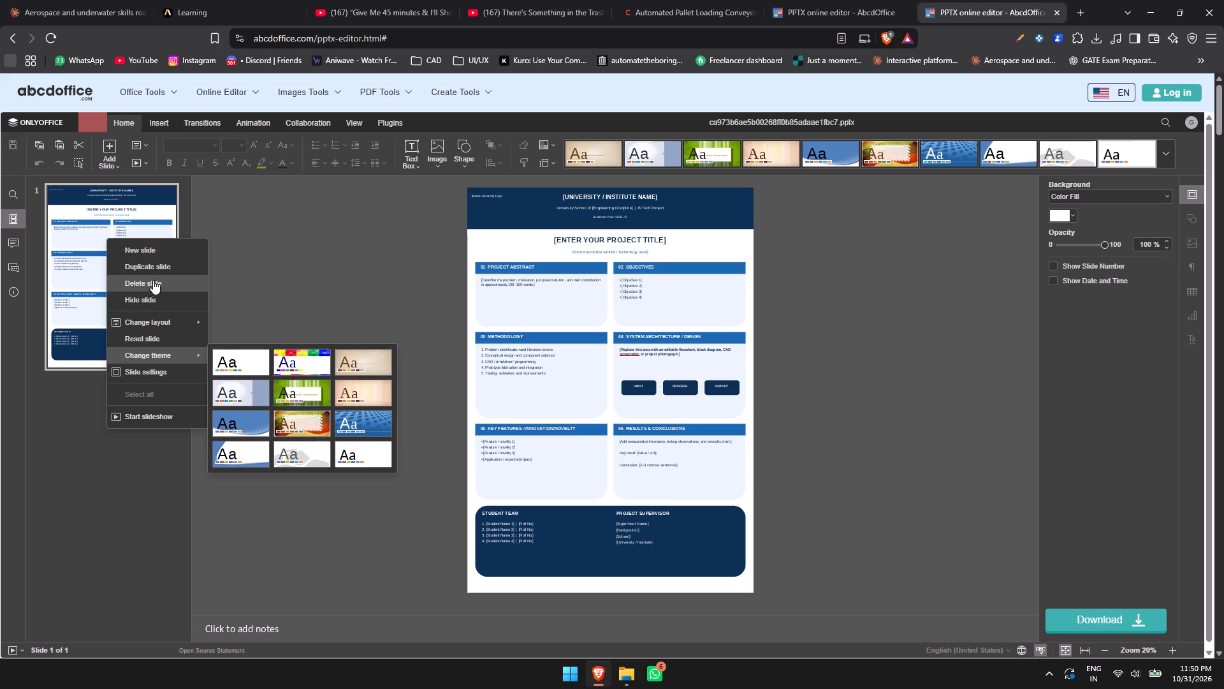
click(151, 263)
click(131, 411)
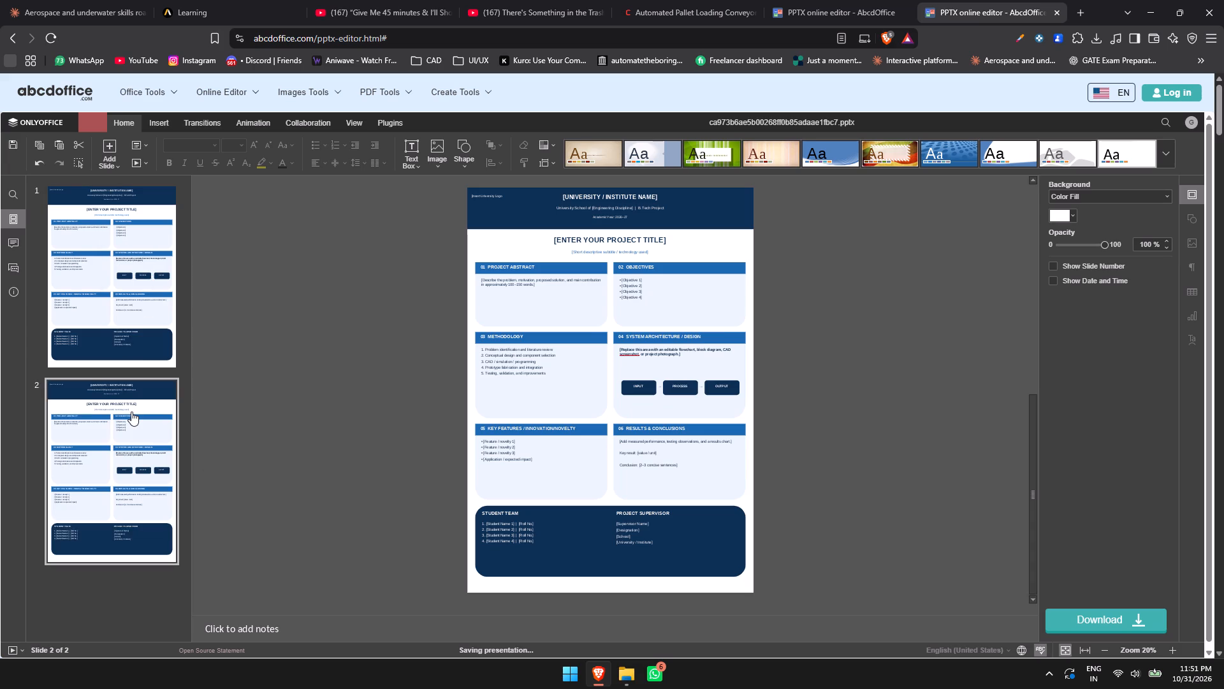
Delete all objects on the second slide and paste the copied poster content in their place.
click(557, 373)
key(ctrl+a)
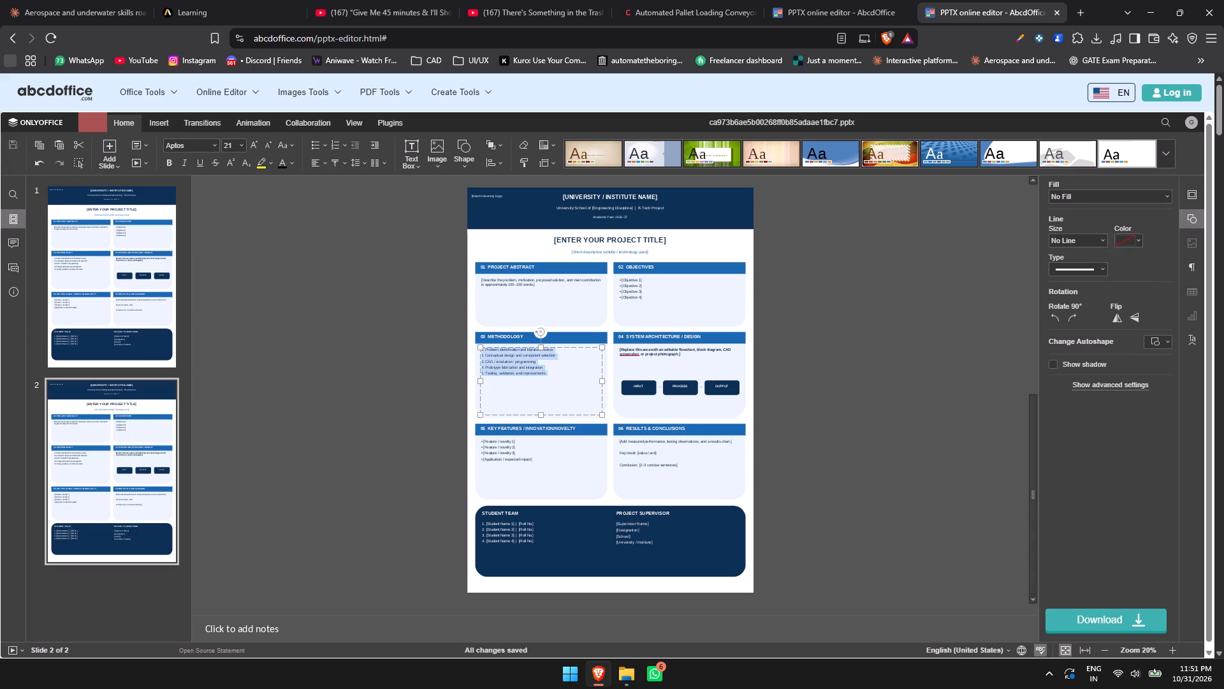
key(Escape)
key(ctrl+a)
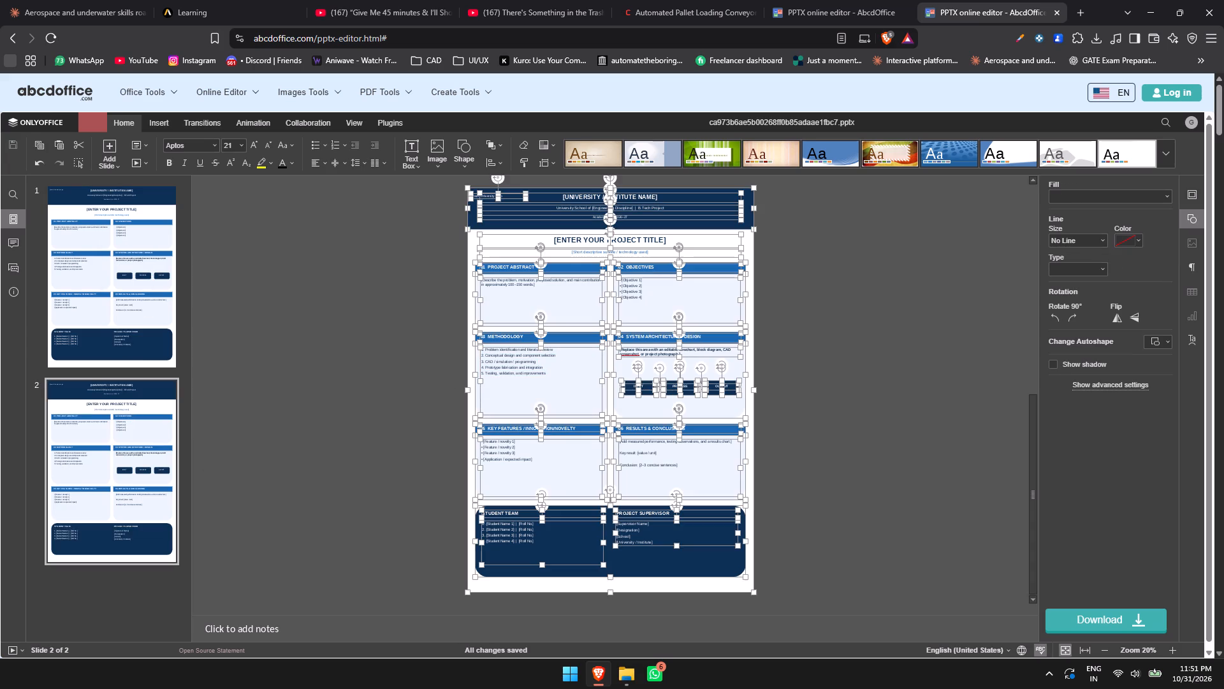
key(Delete)
key(ctrl+v)
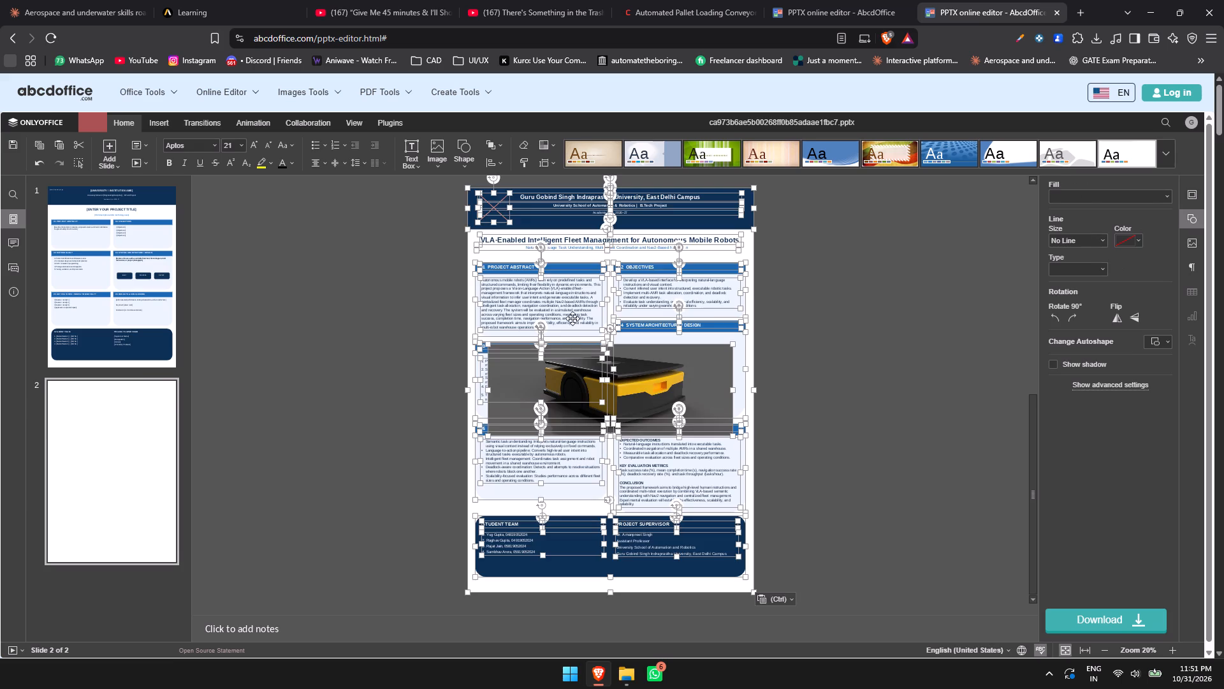
click(685, 363)
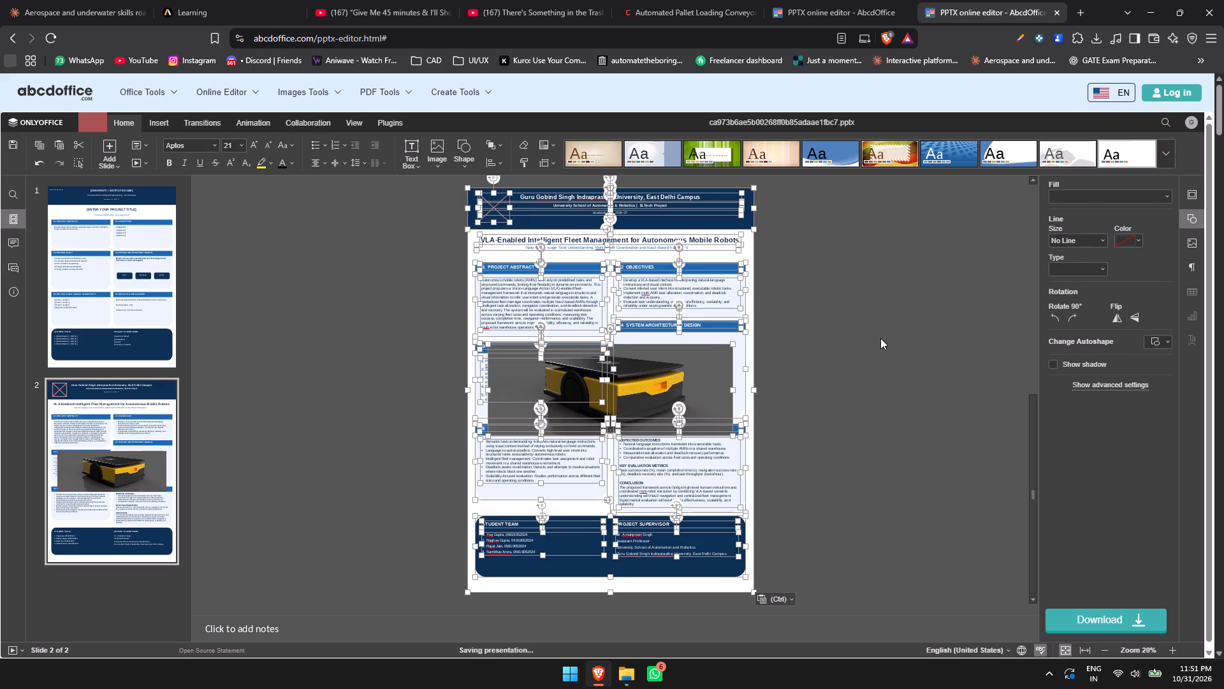
click(880, 338)
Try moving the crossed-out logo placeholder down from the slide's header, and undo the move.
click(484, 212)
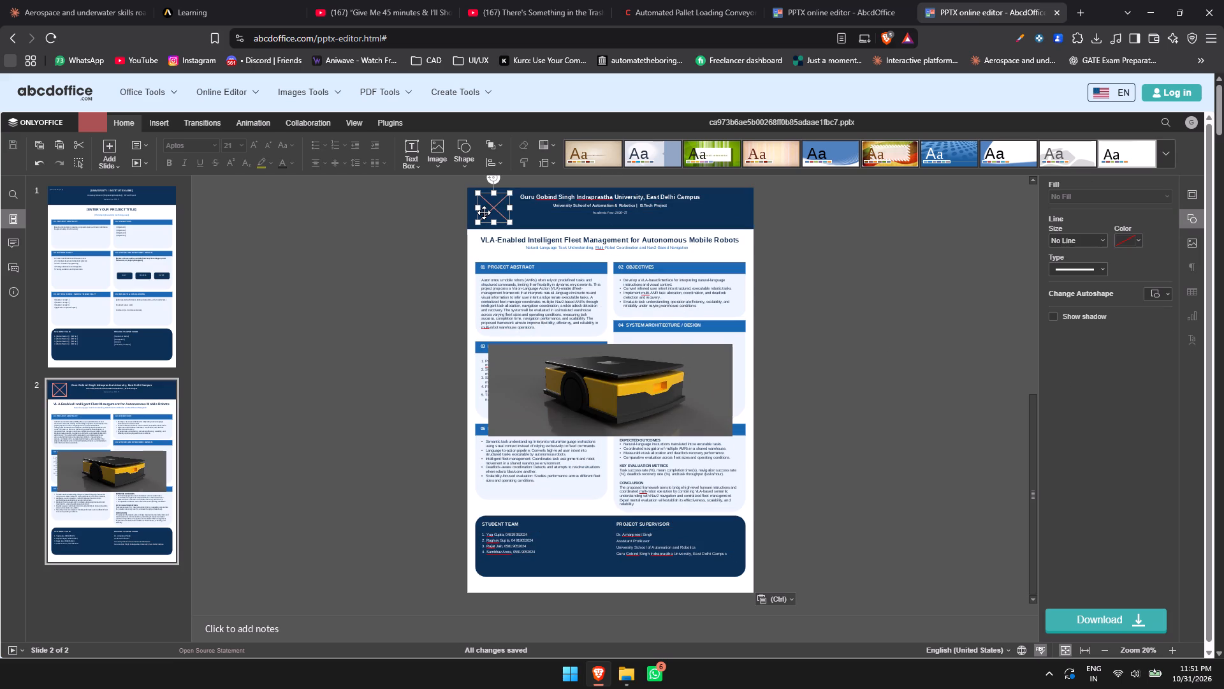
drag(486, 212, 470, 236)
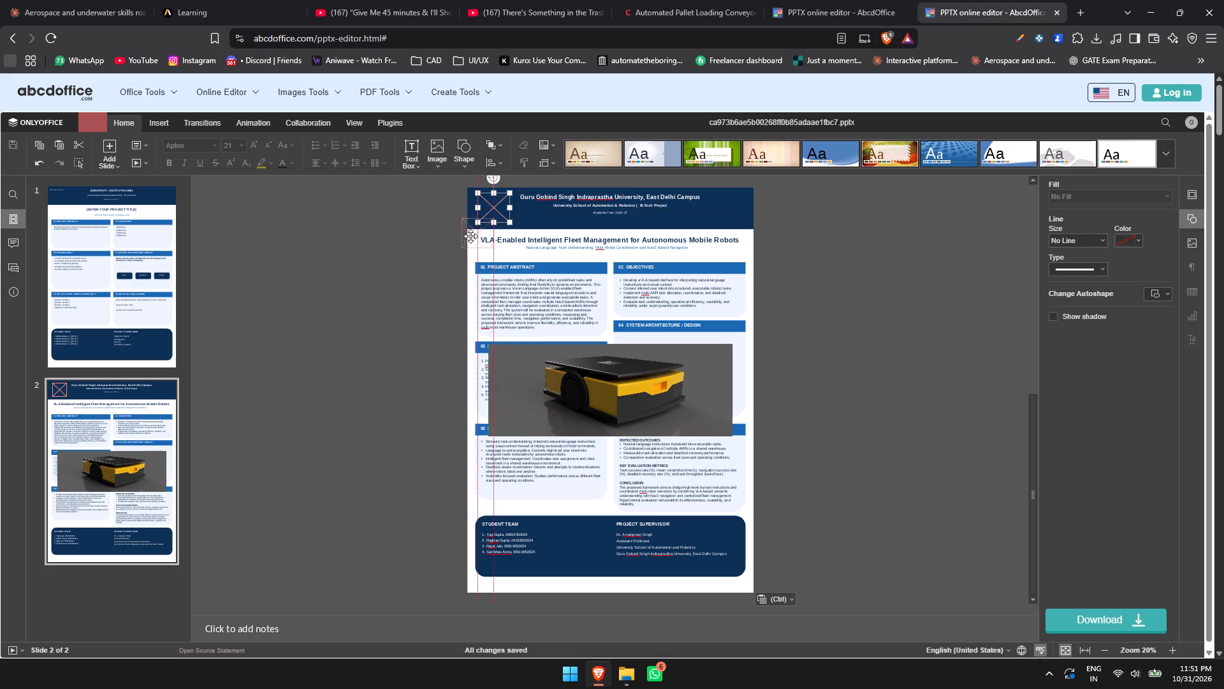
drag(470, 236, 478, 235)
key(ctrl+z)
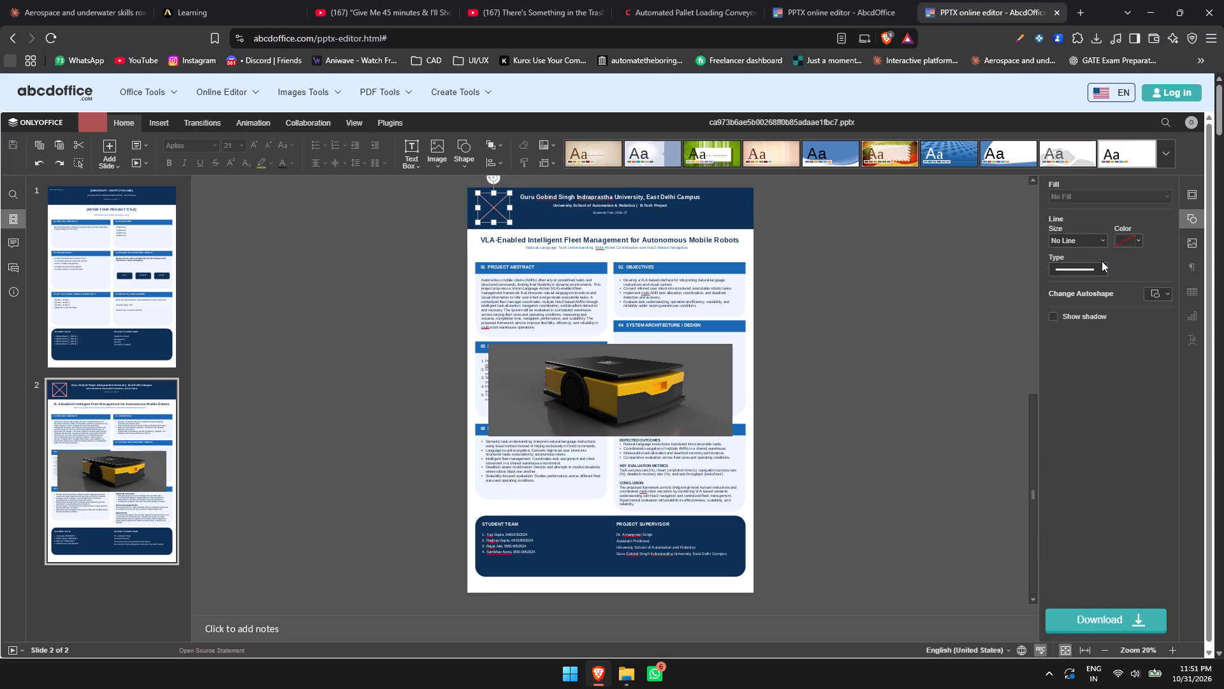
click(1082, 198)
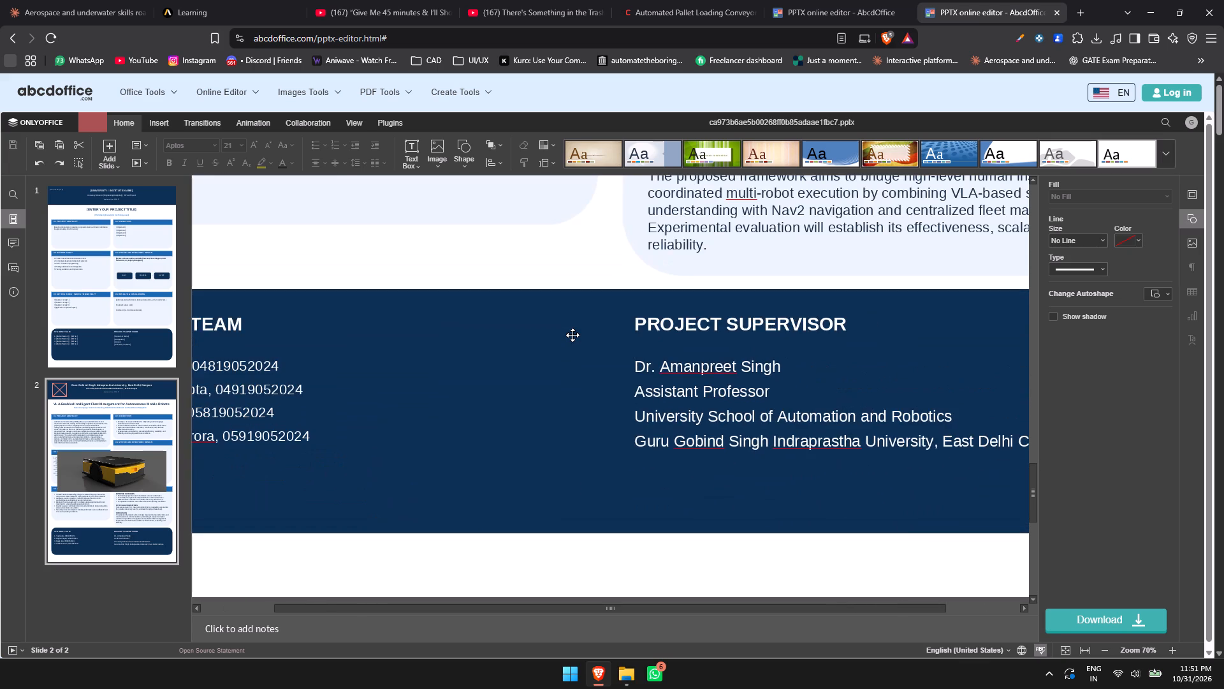
Check the original poster editor tab and return to the tab with the pasted poster.
click(835, 0)
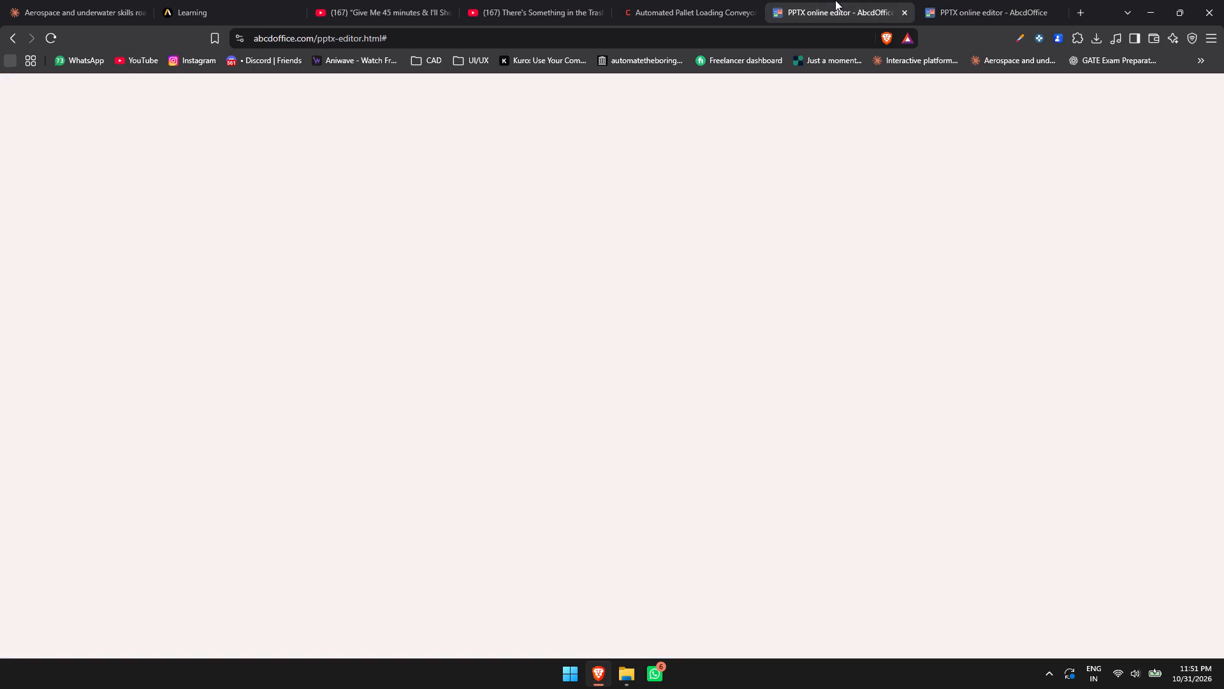
click(935, 0)
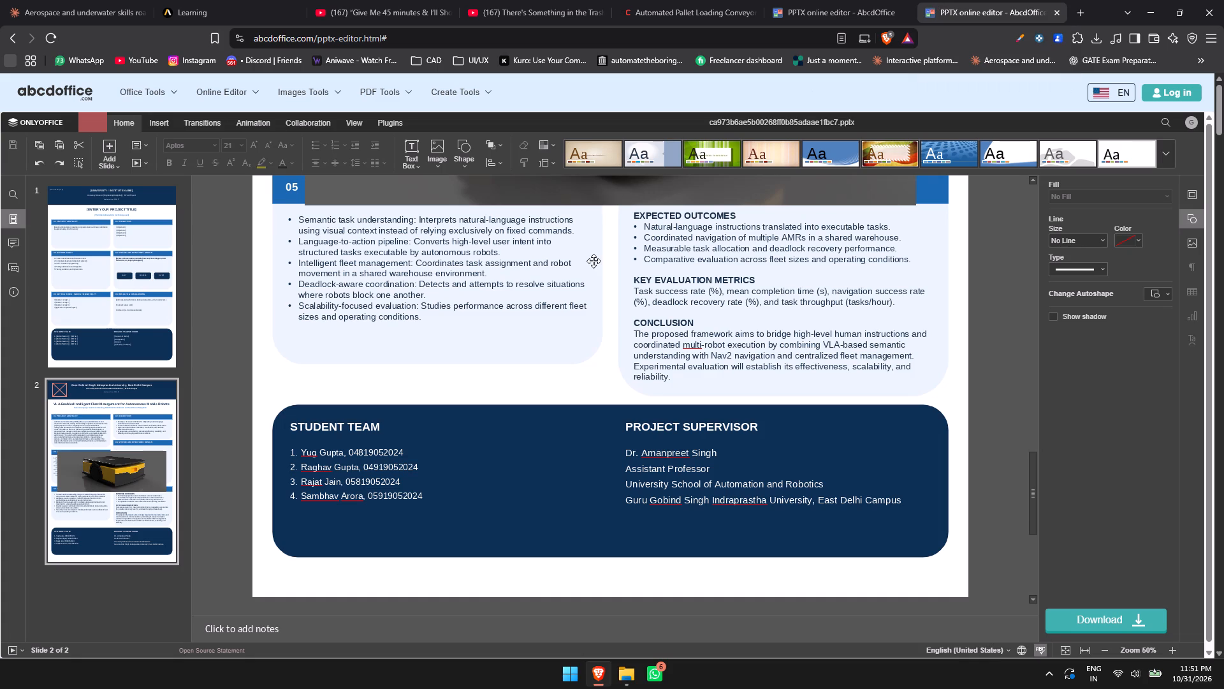
Shrink the front robot image to about half its size, keeping its lower-left corner in place.
scroll(594, 261, up, 2)
click(625, 411)
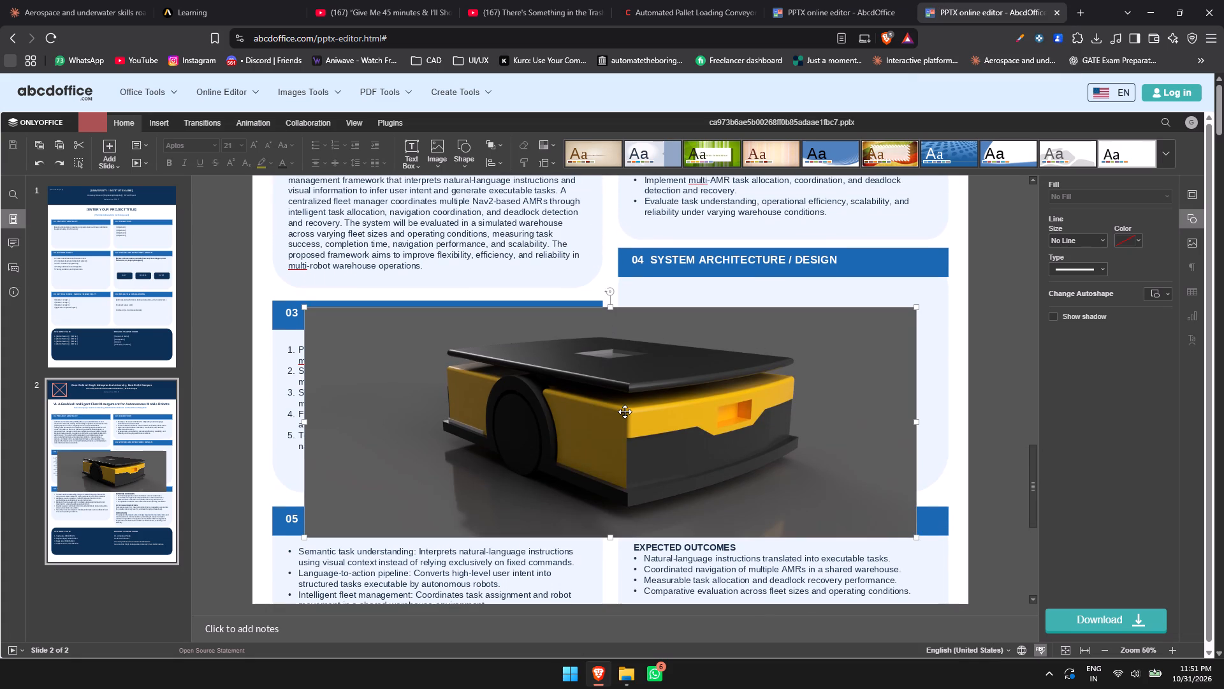
drag(917, 307, 785, 358)
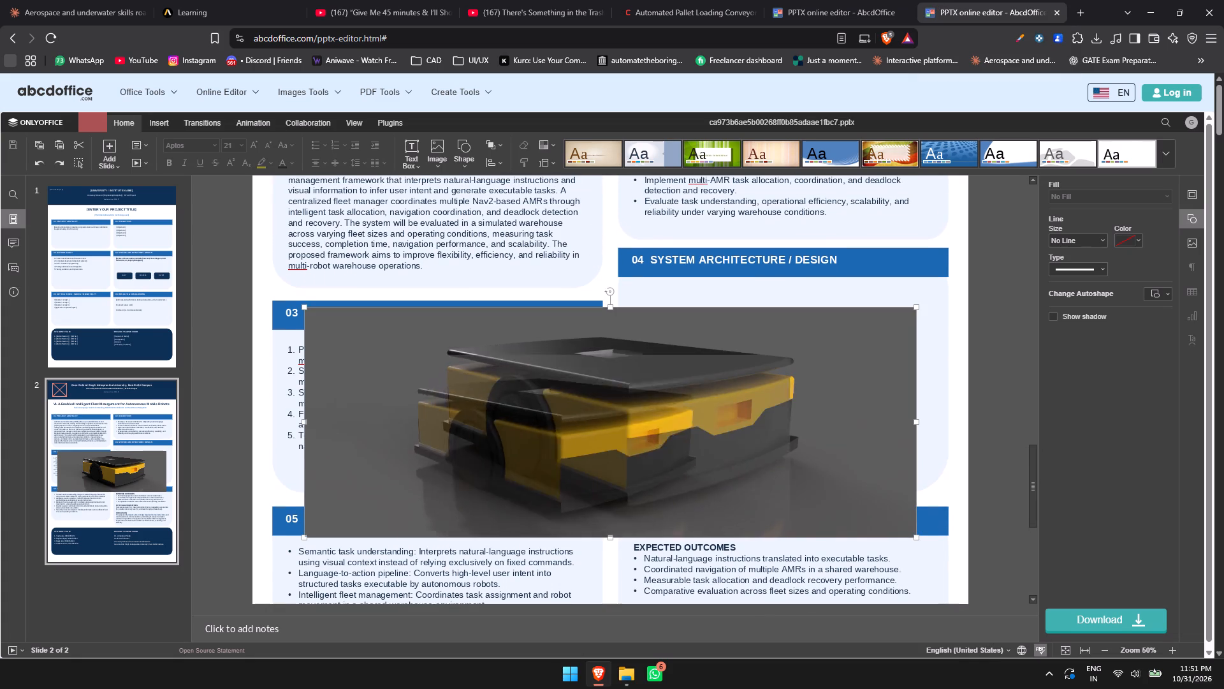
drag(785, 358, 637, 413)
Crop the empty left and right margins off the small front robot image, keeping its full height.
double_click(467, 471)
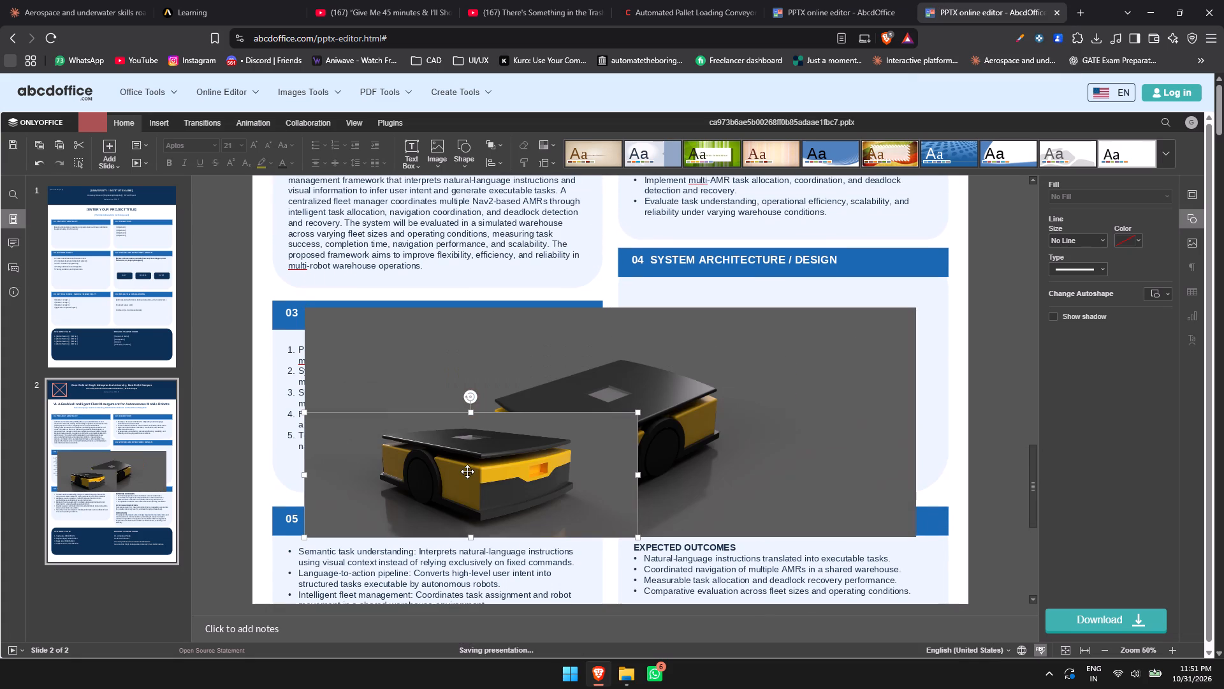
right_click(499, 471)
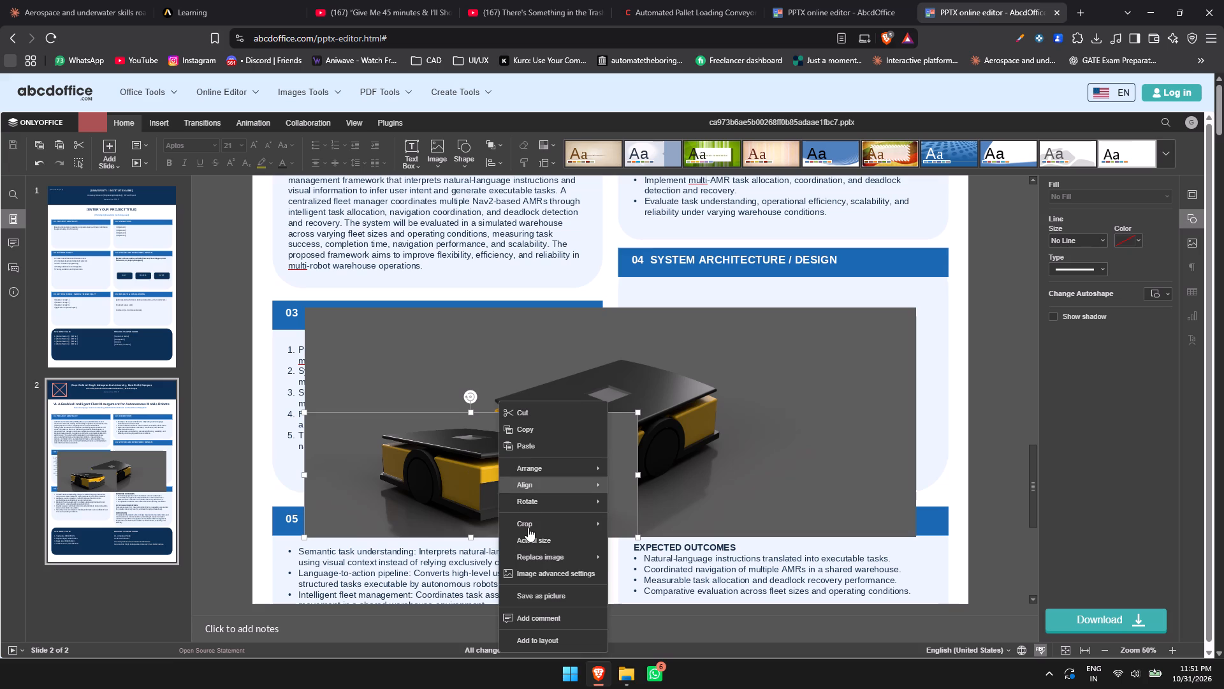
click(530, 531)
click(638, 517)
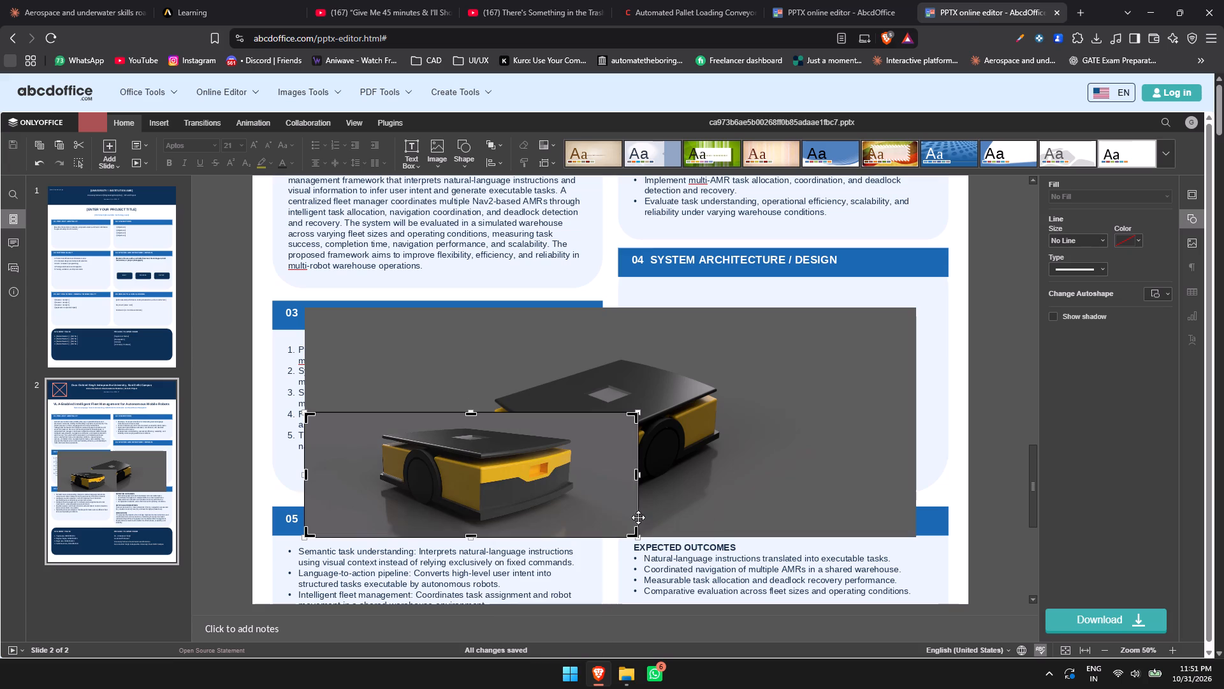
drag(634, 473, 594, 473)
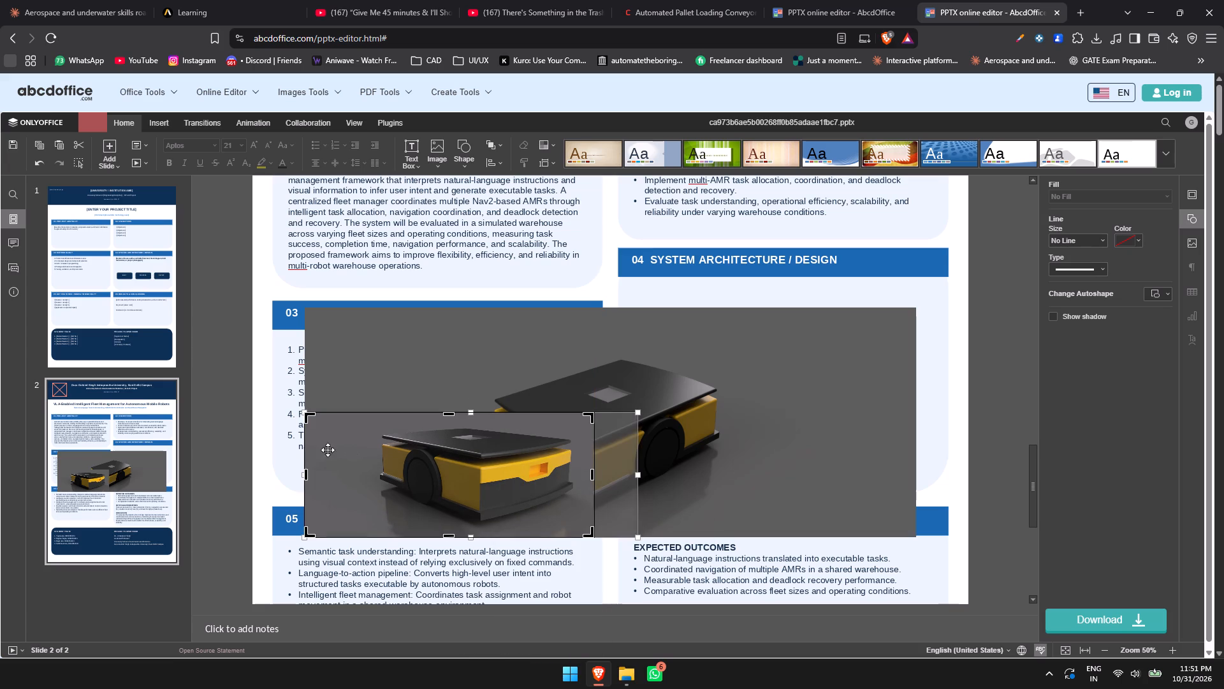
drag(307, 473, 361, 470)
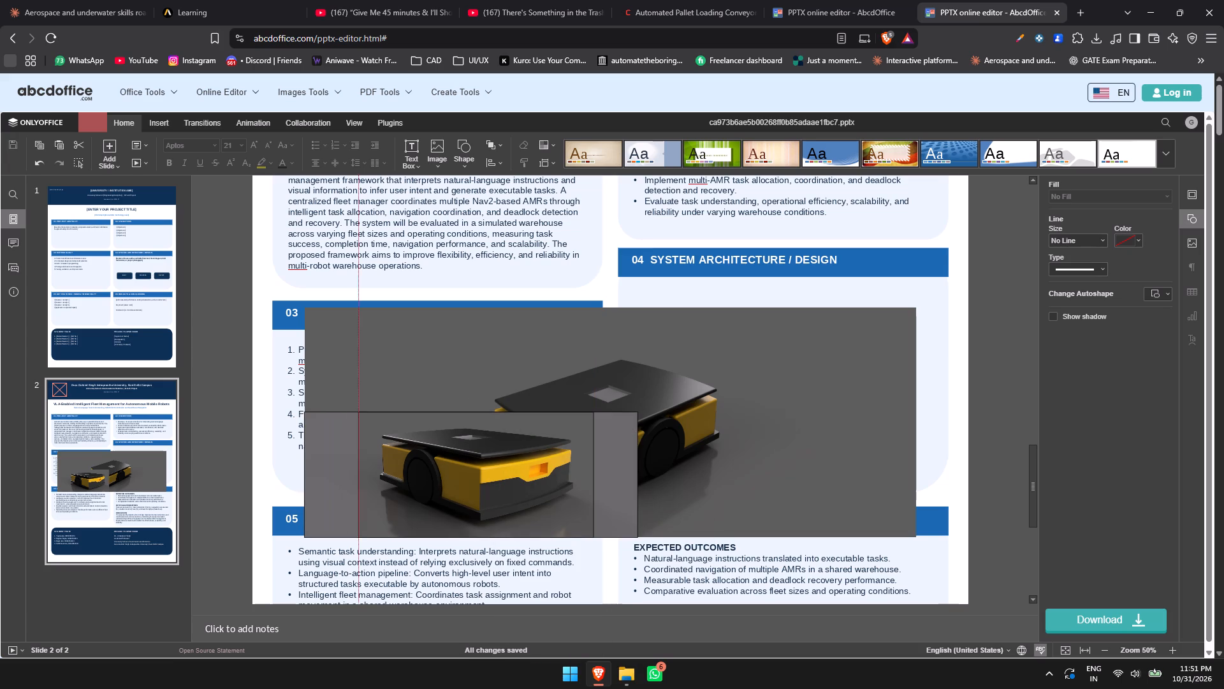
drag(361, 470, 365, 470)
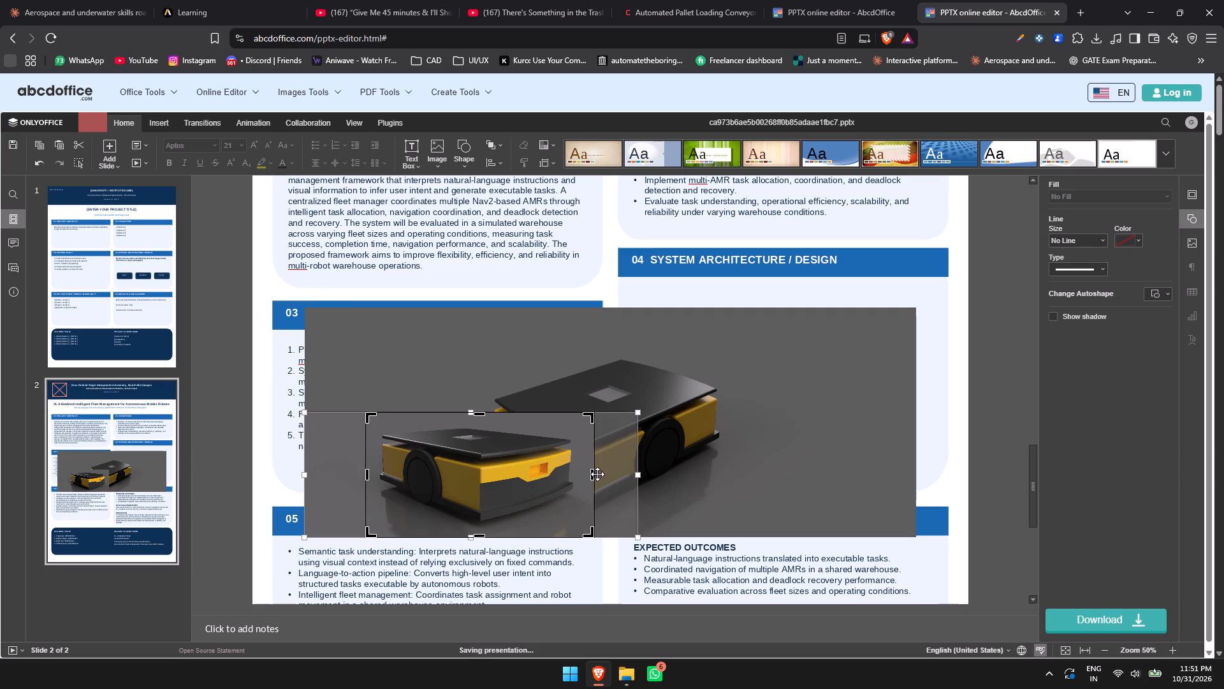
drag(593, 472, 586, 472)
key(Return)
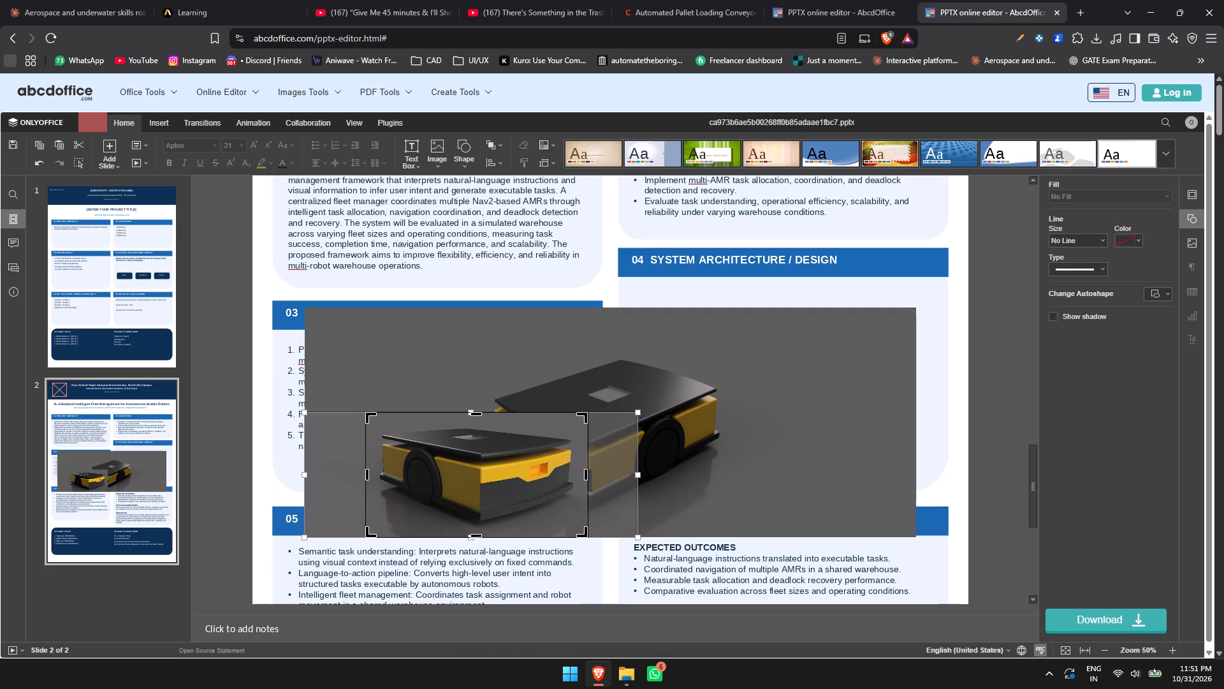
key(Escape)
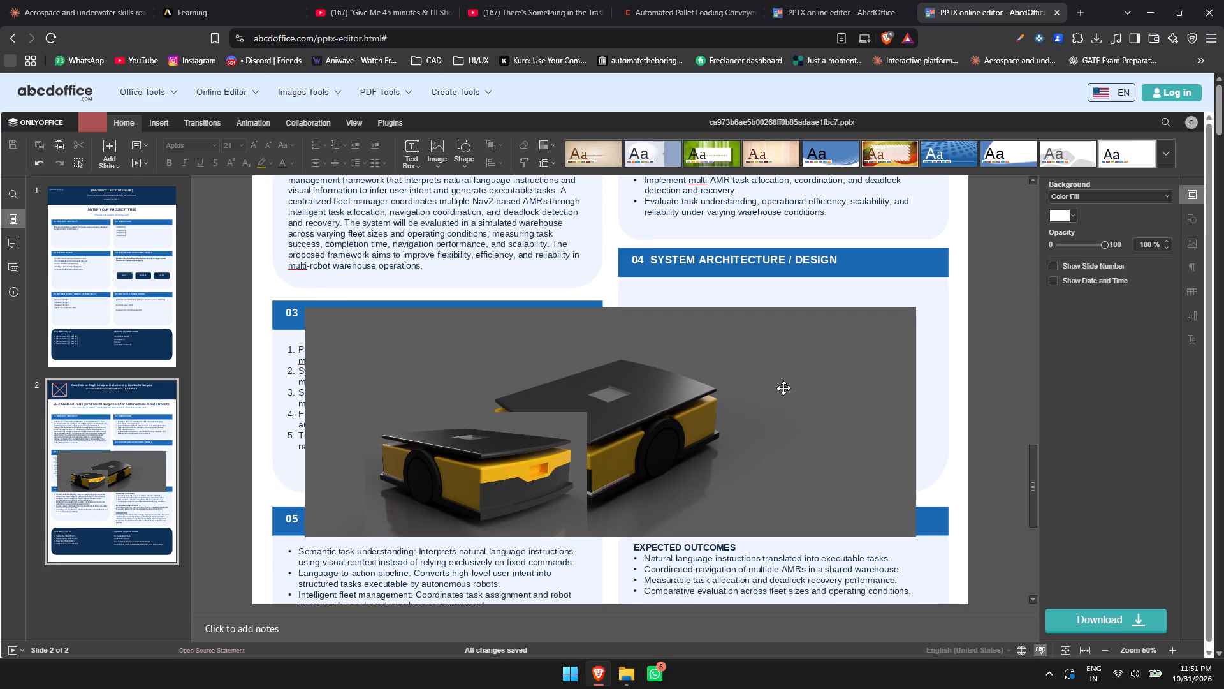
Move the cropped robot image to the upper-right corner of the System Architecture / Design box and shrink it to about 60% of its size.
drag(550, 480, 884, 357)
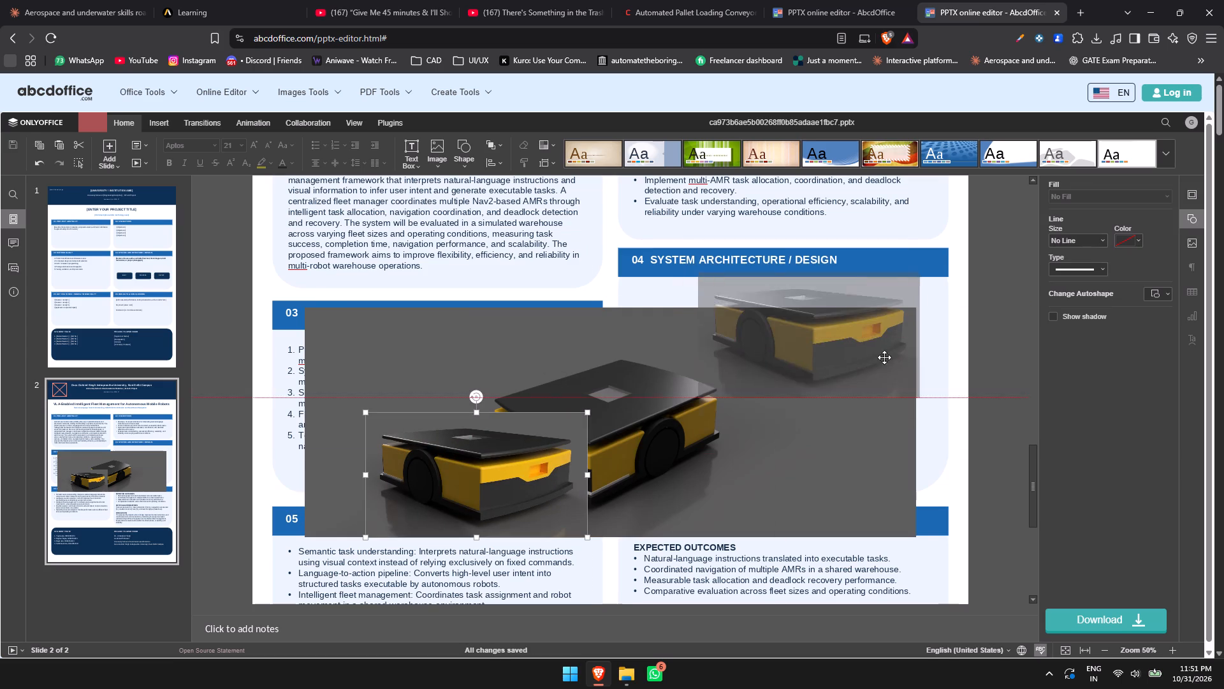
drag(884, 357, 901, 357)
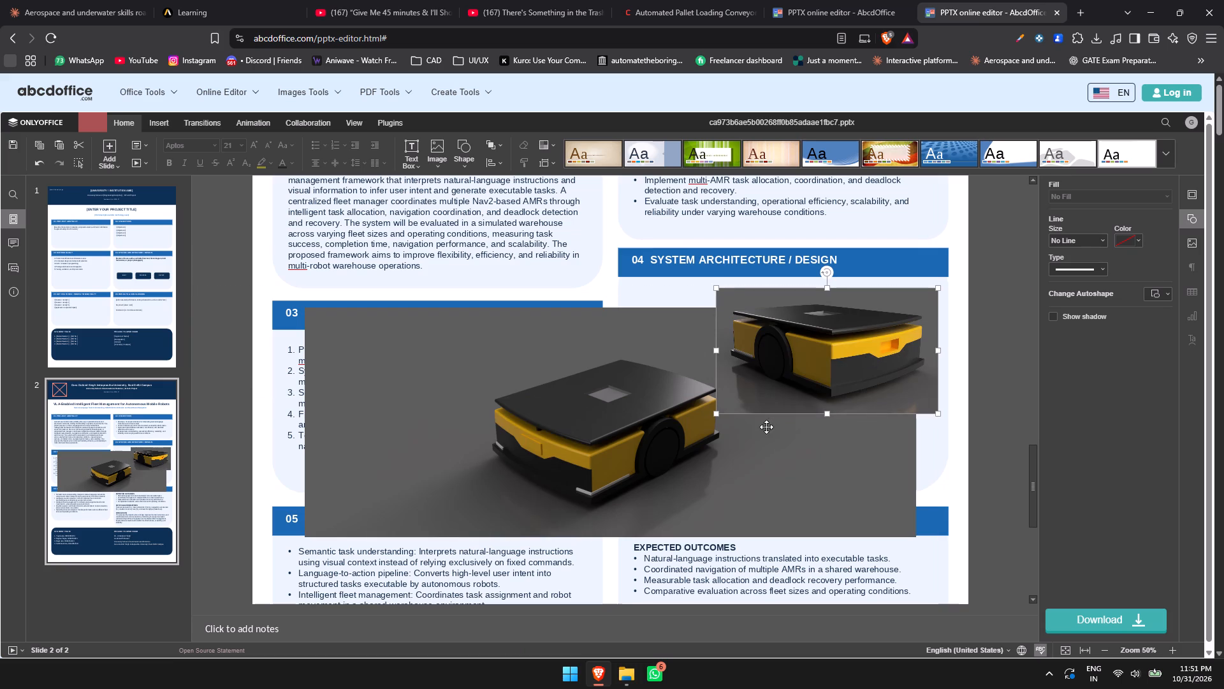
drag(714, 413, 755, 385)
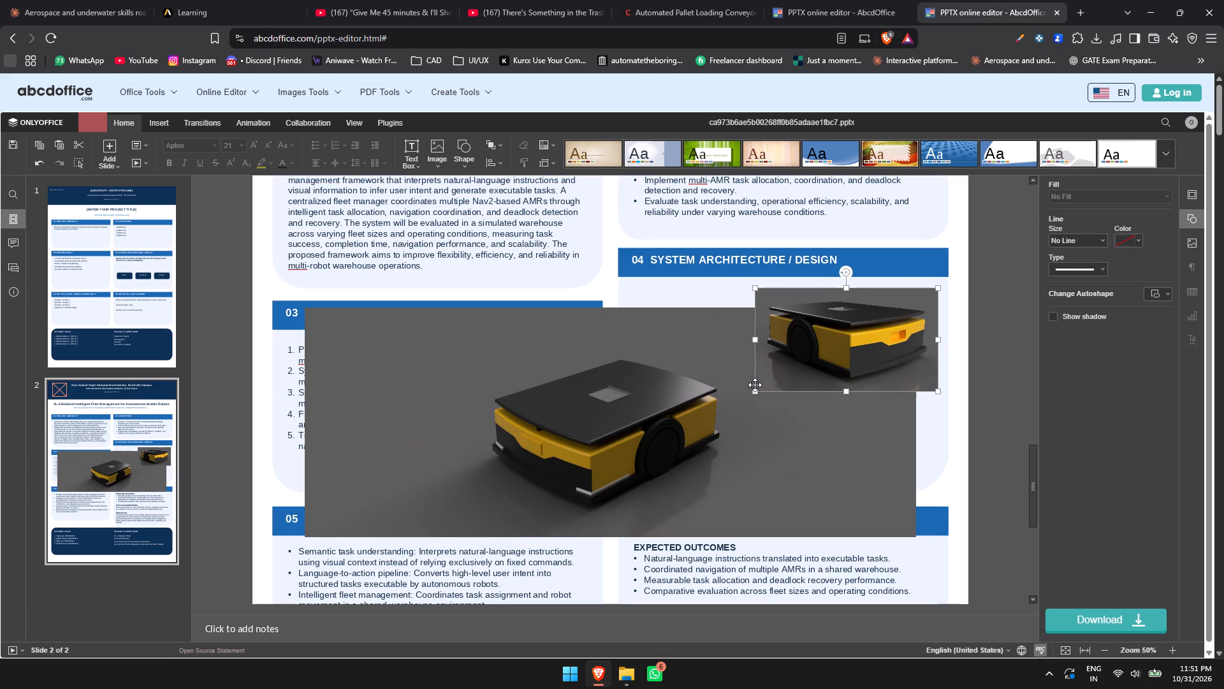
drag(756, 390, 801, 361)
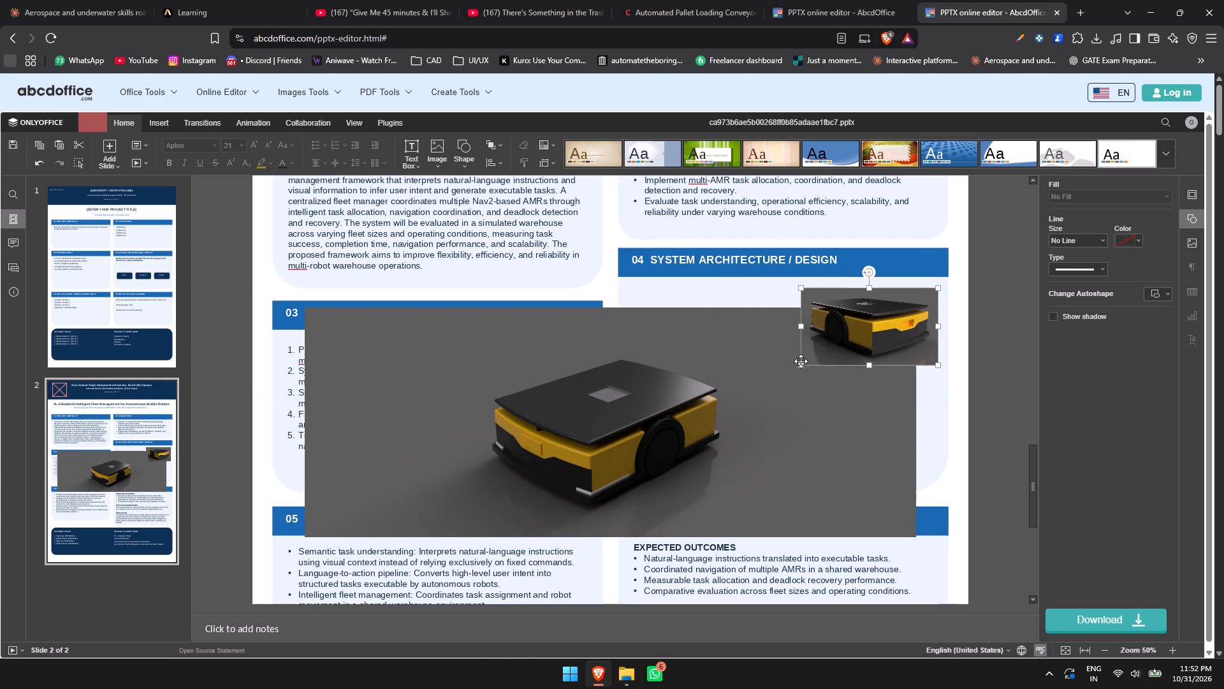
Crop the large robot image now on top of the stack on all four sides, close around the robot.
click(724, 463)
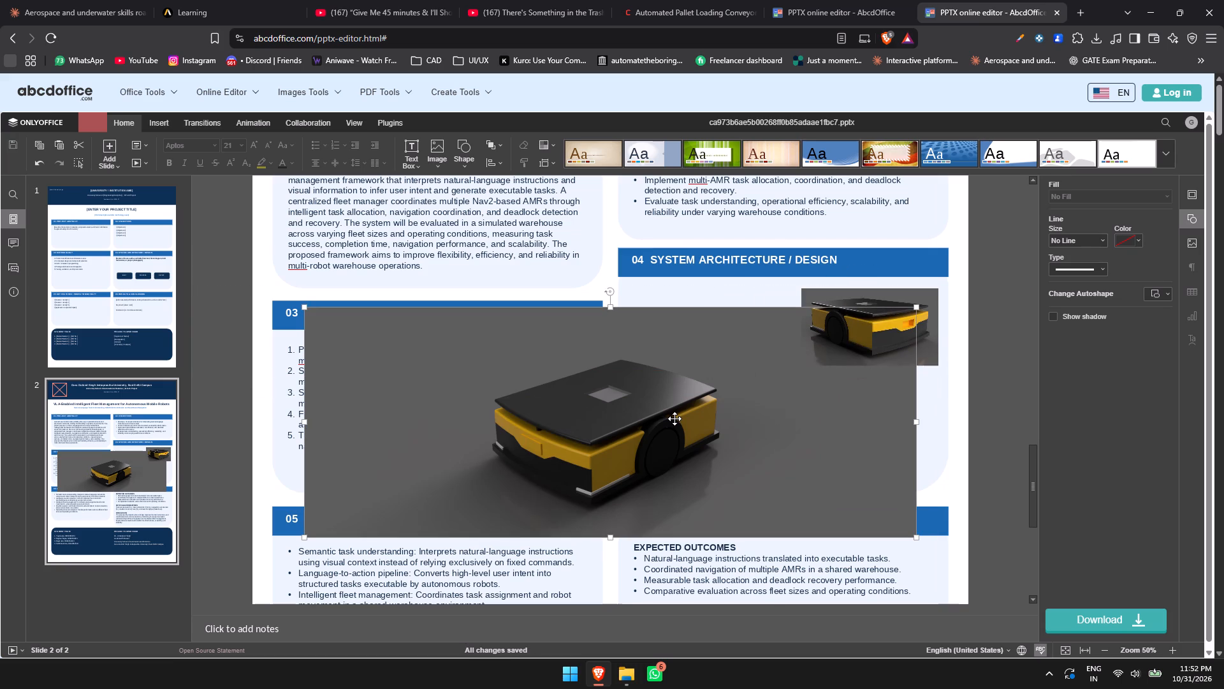
right_click(674, 419)
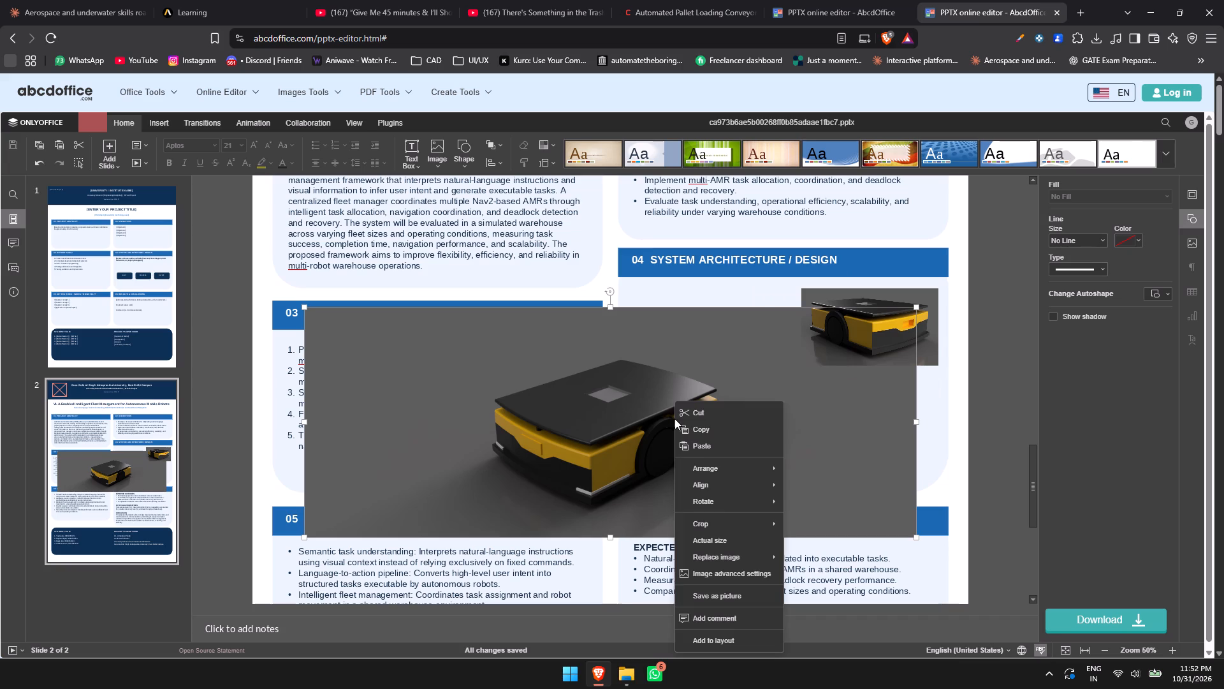
click(731, 525)
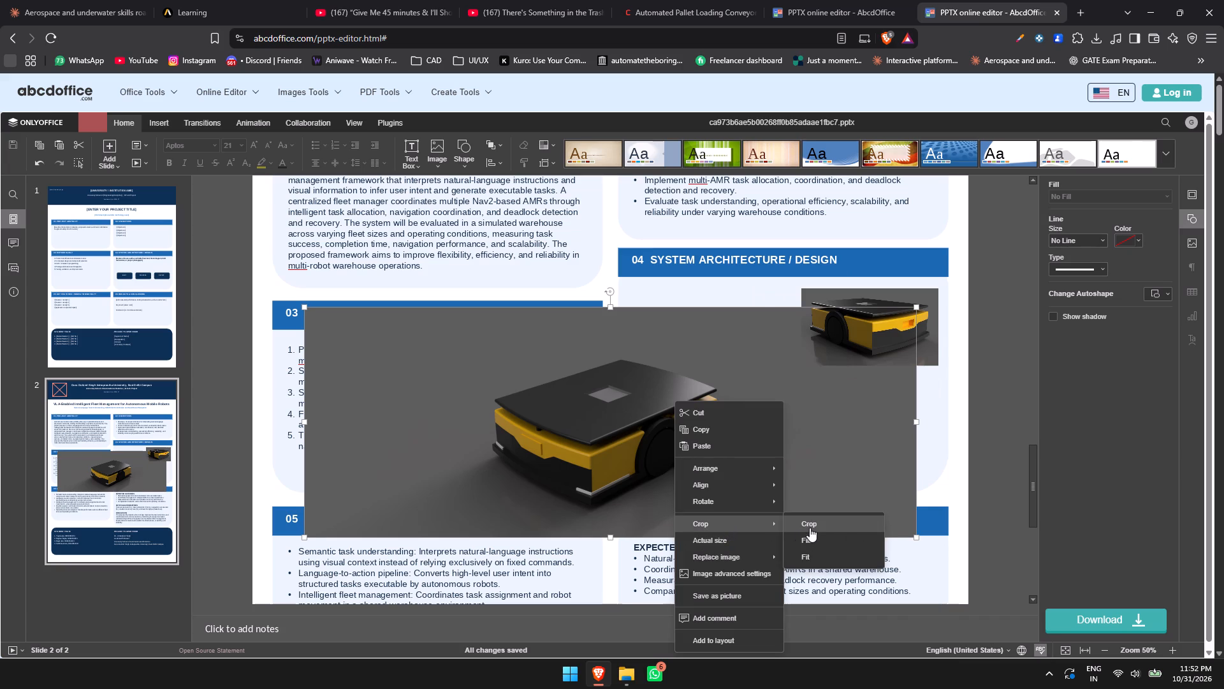
click(810, 528)
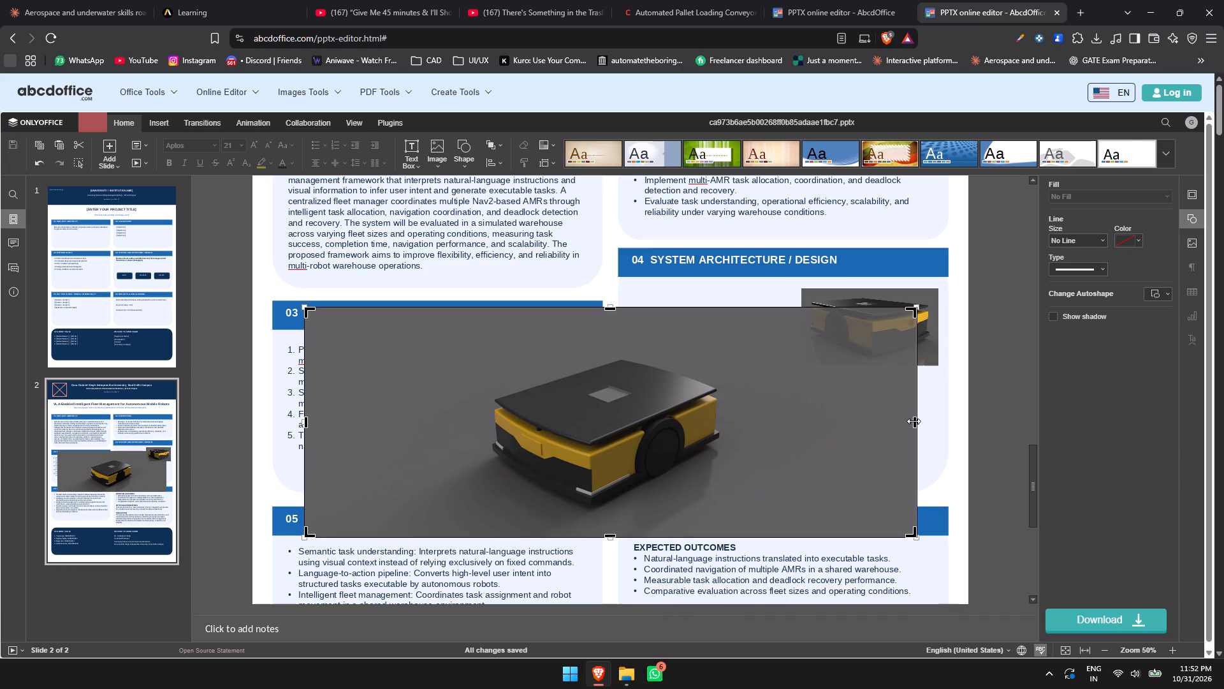
drag(915, 422, 758, 420)
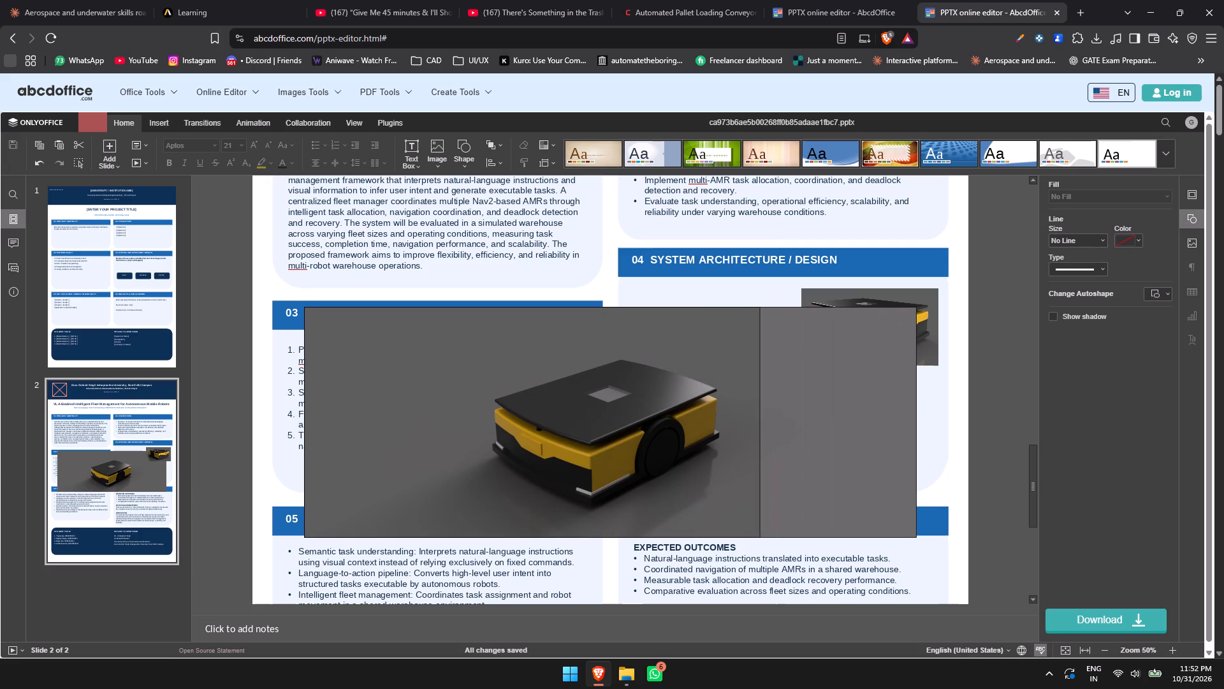
drag(758, 420, 746, 419)
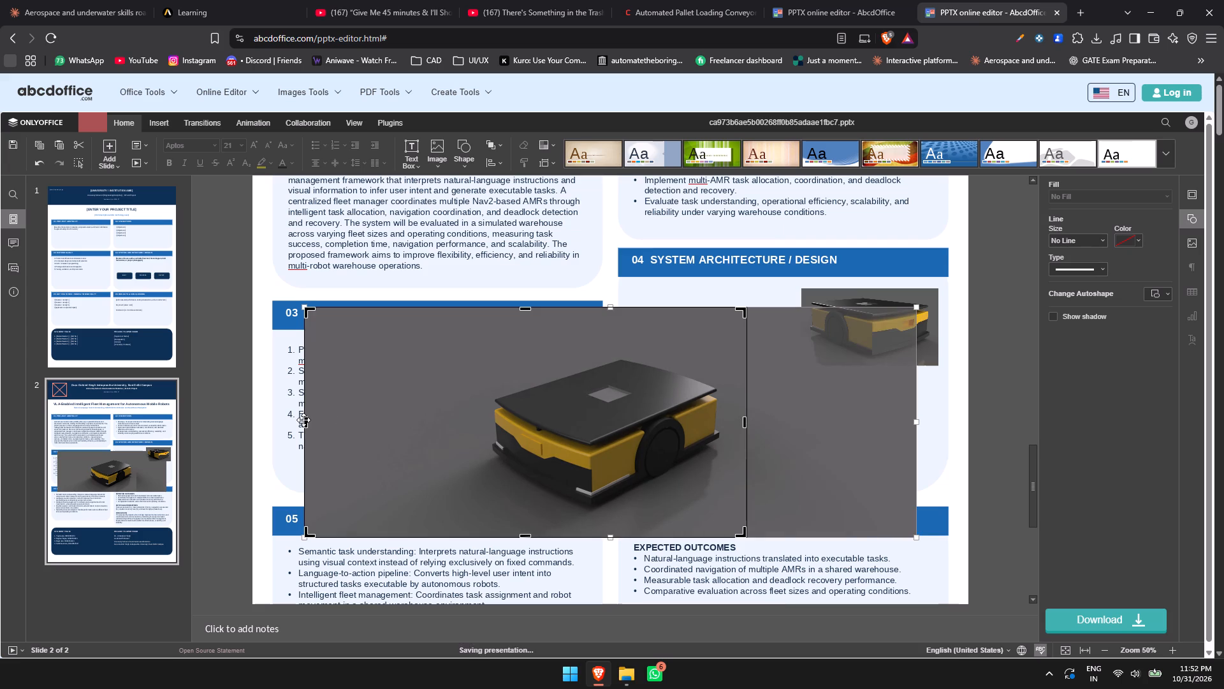
drag(305, 420, 460, 410)
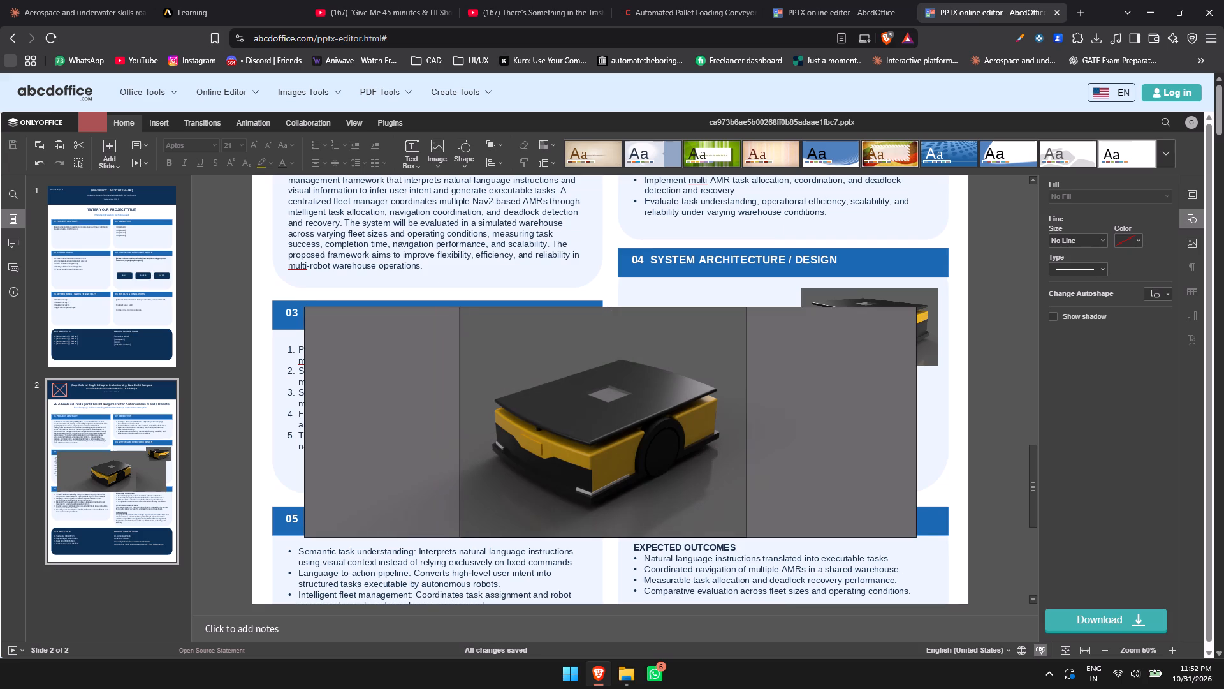
drag(460, 410, 473, 408)
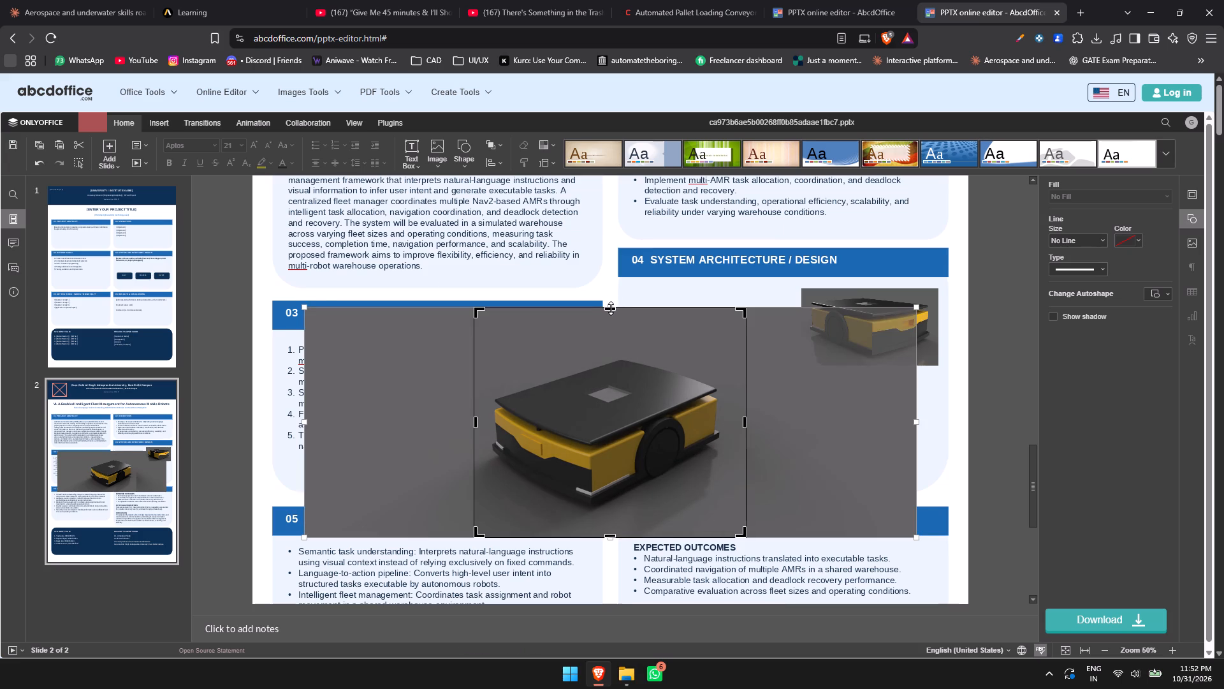
drag(611, 308, 615, 344)
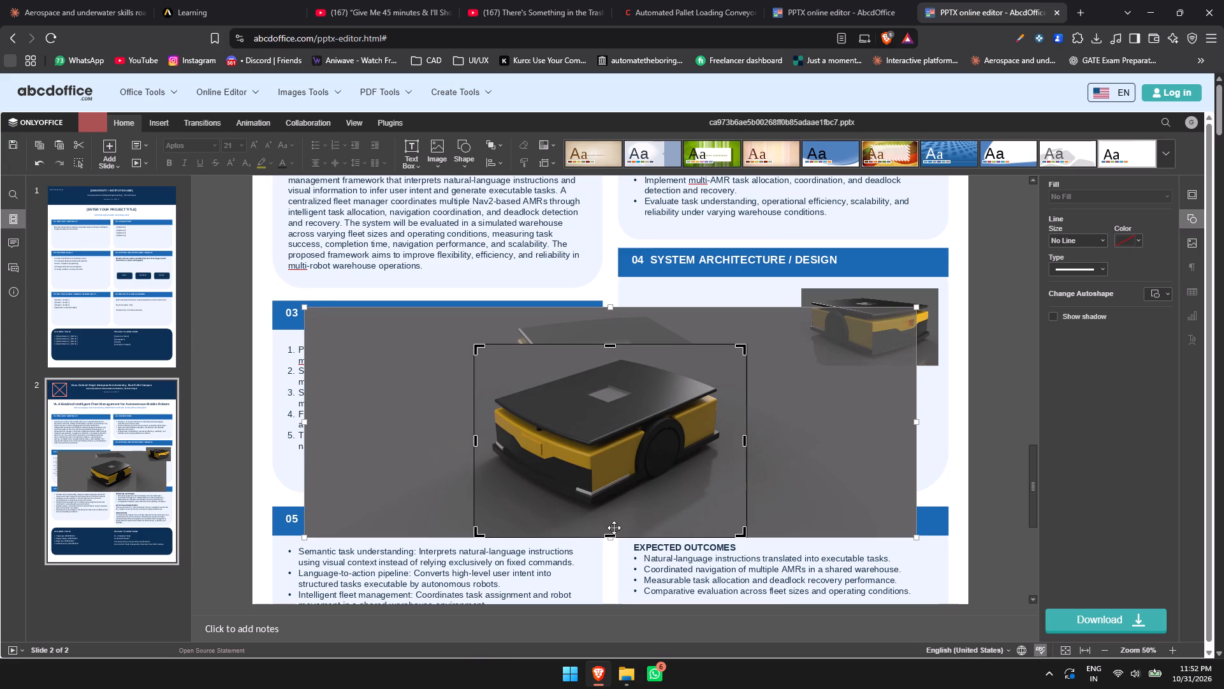
drag(614, 535, 616, 517)
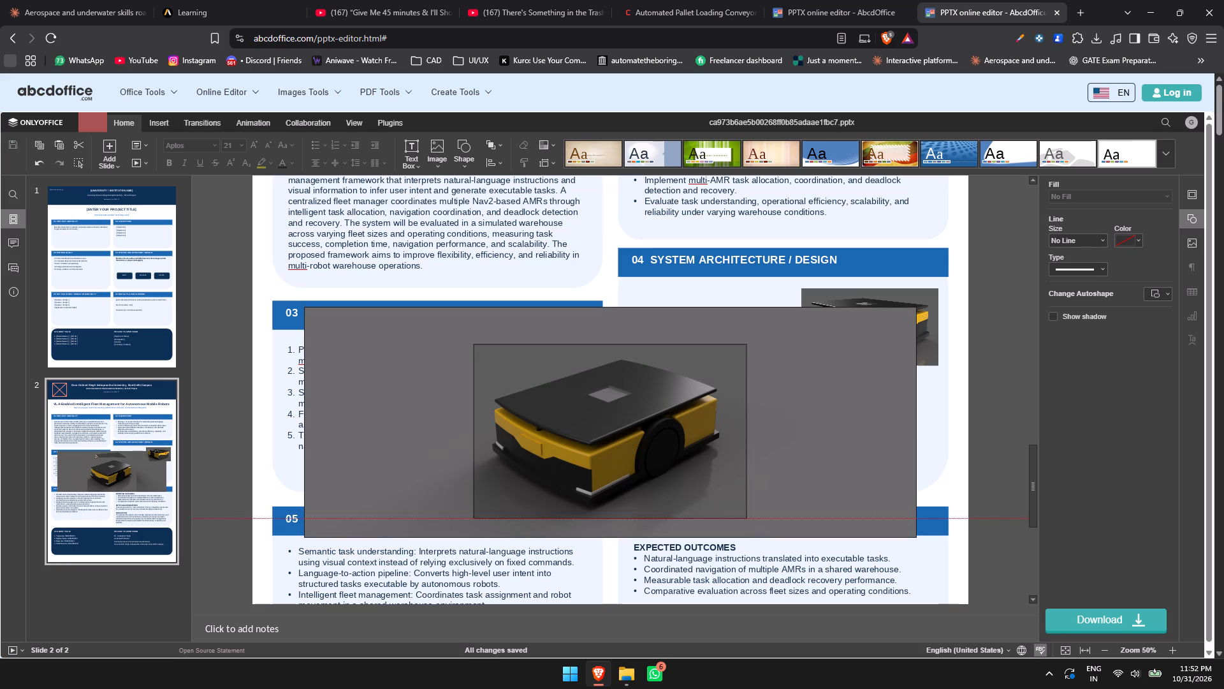
drag(616, 517, 617, 522)
key(Return)
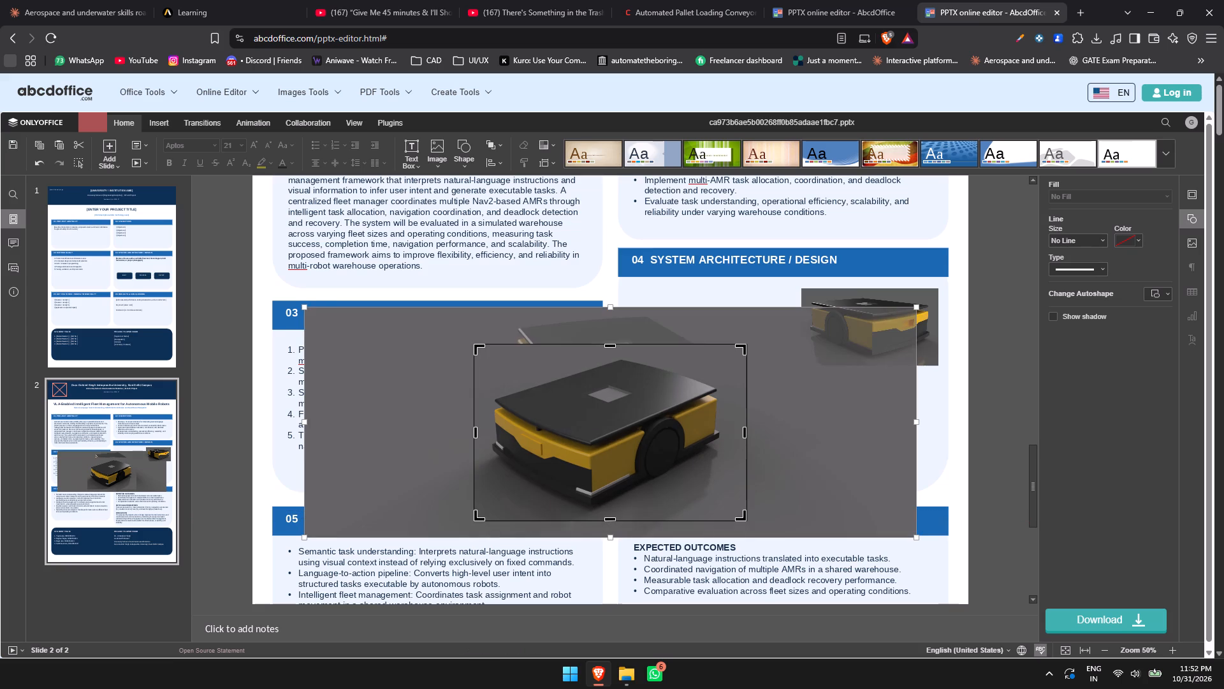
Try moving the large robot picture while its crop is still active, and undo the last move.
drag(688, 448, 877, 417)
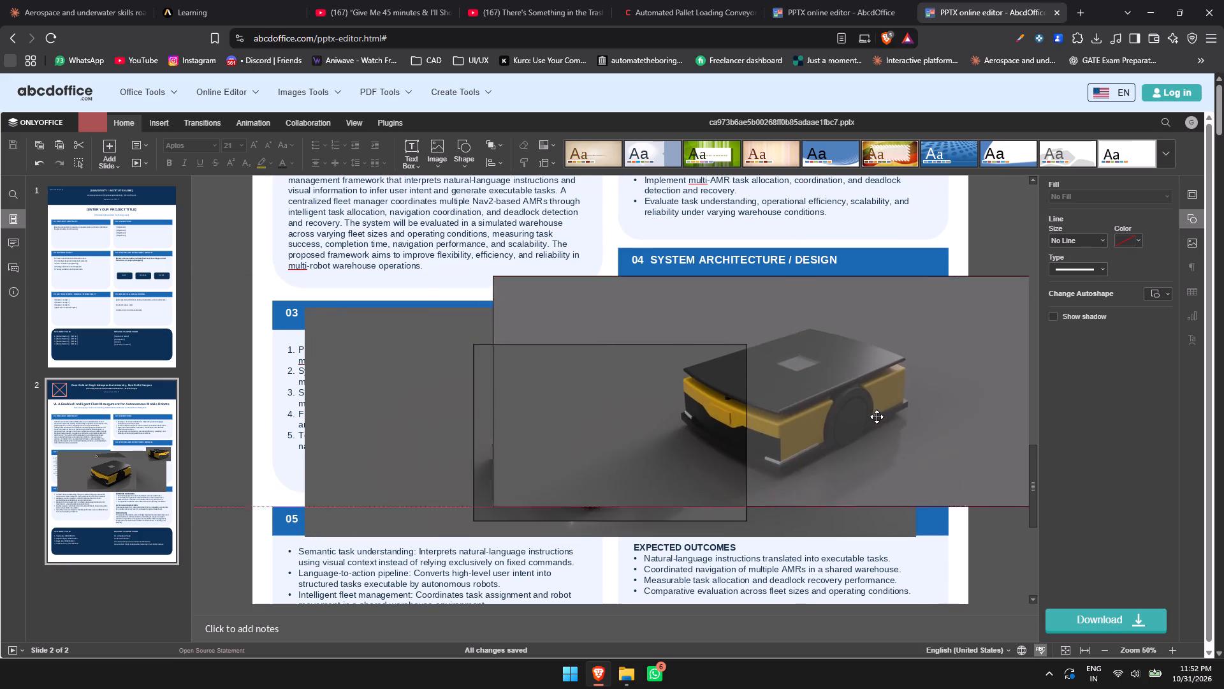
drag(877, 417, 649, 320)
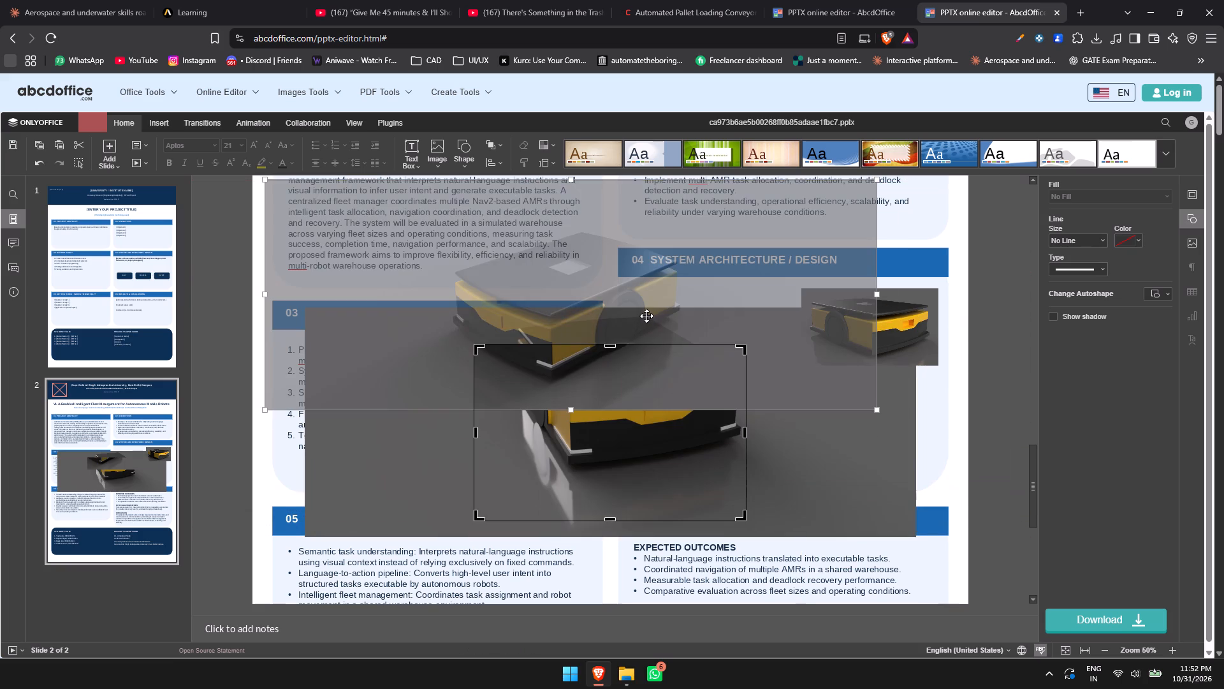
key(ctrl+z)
Finish the crop, place the second robot image directly below the first in section 04, and shrink it to about the same width.
key(Return)
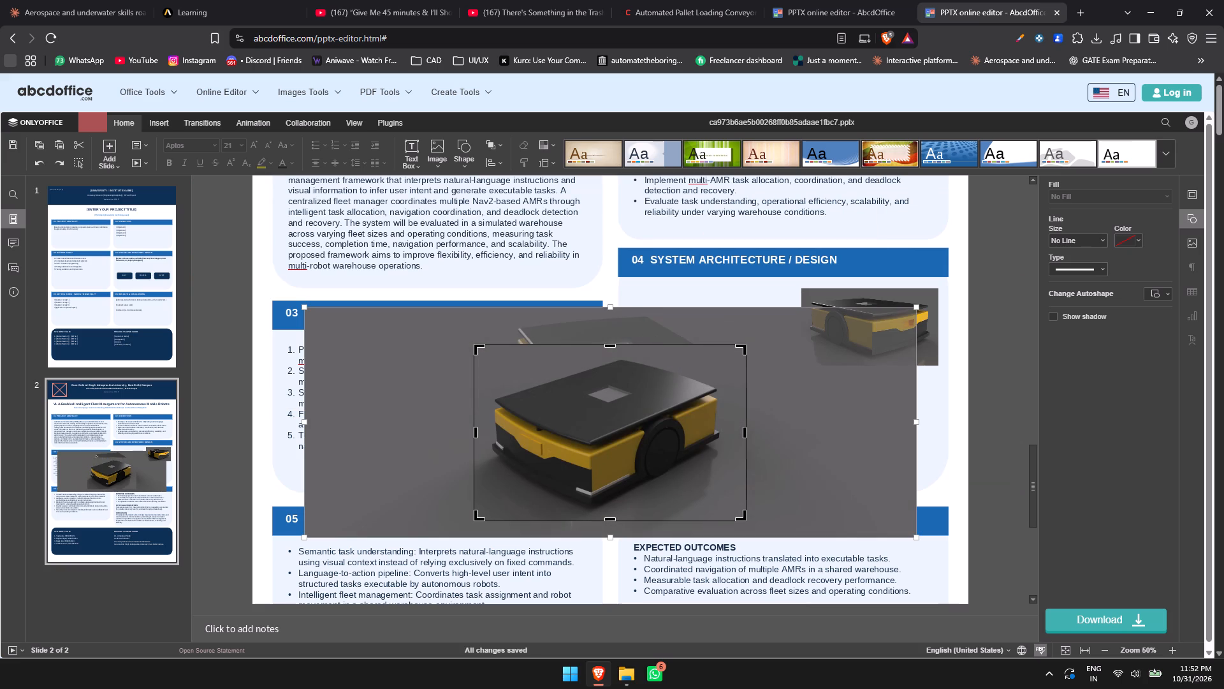
key(Escape)
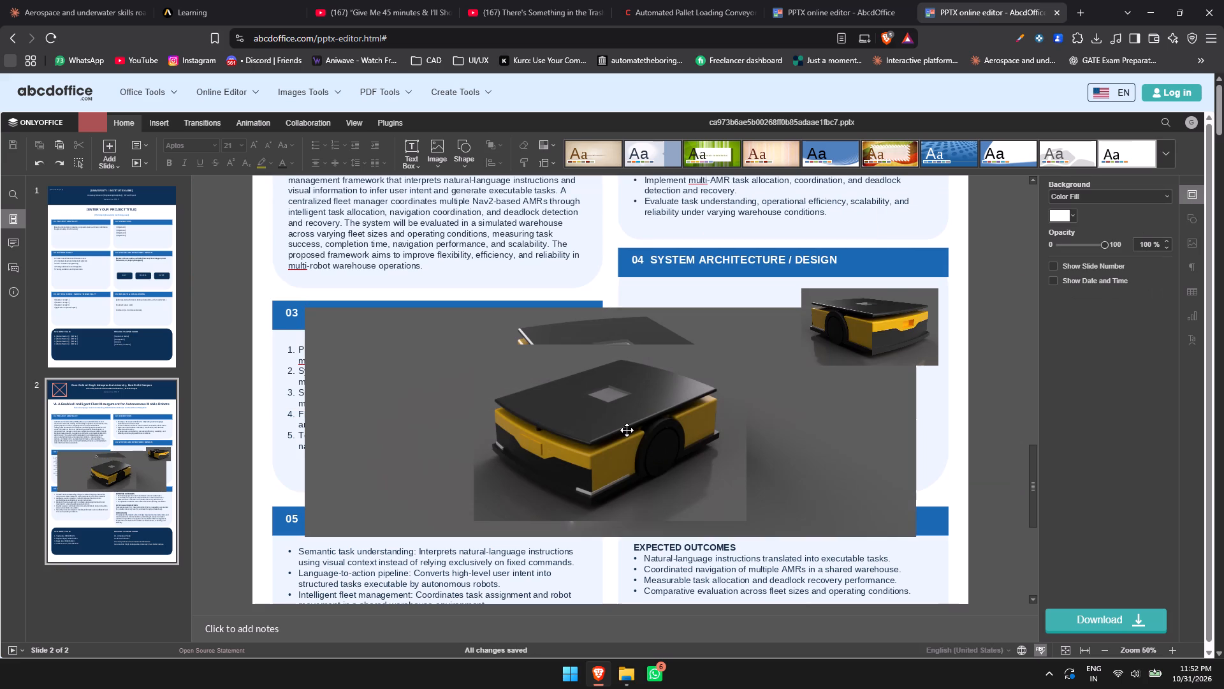
drag(627, 430, 820, 450)
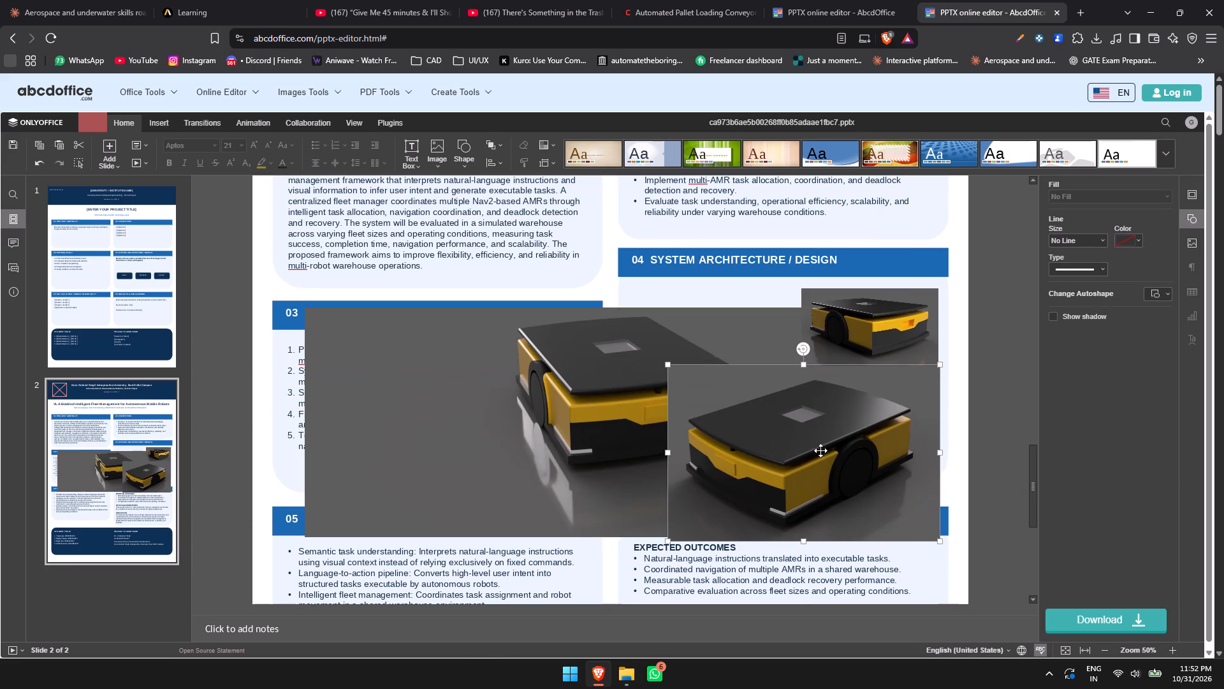
drag(667, 542, 789, 452)
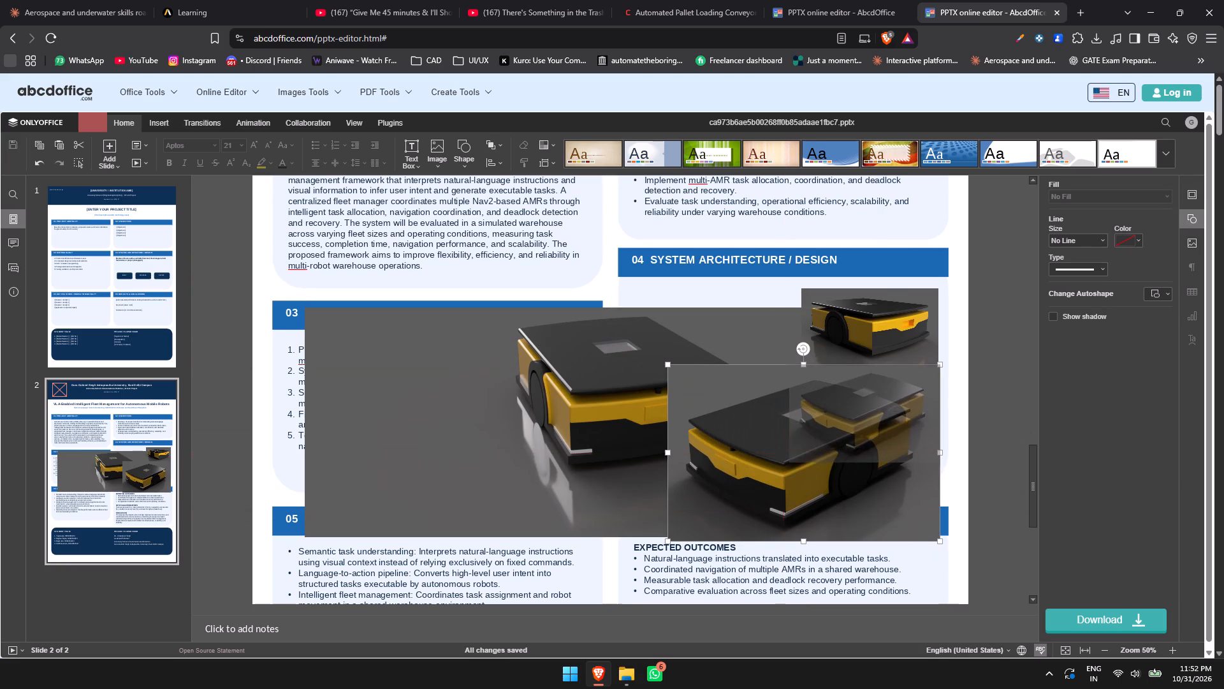
drag(789, 452, 800, 440)
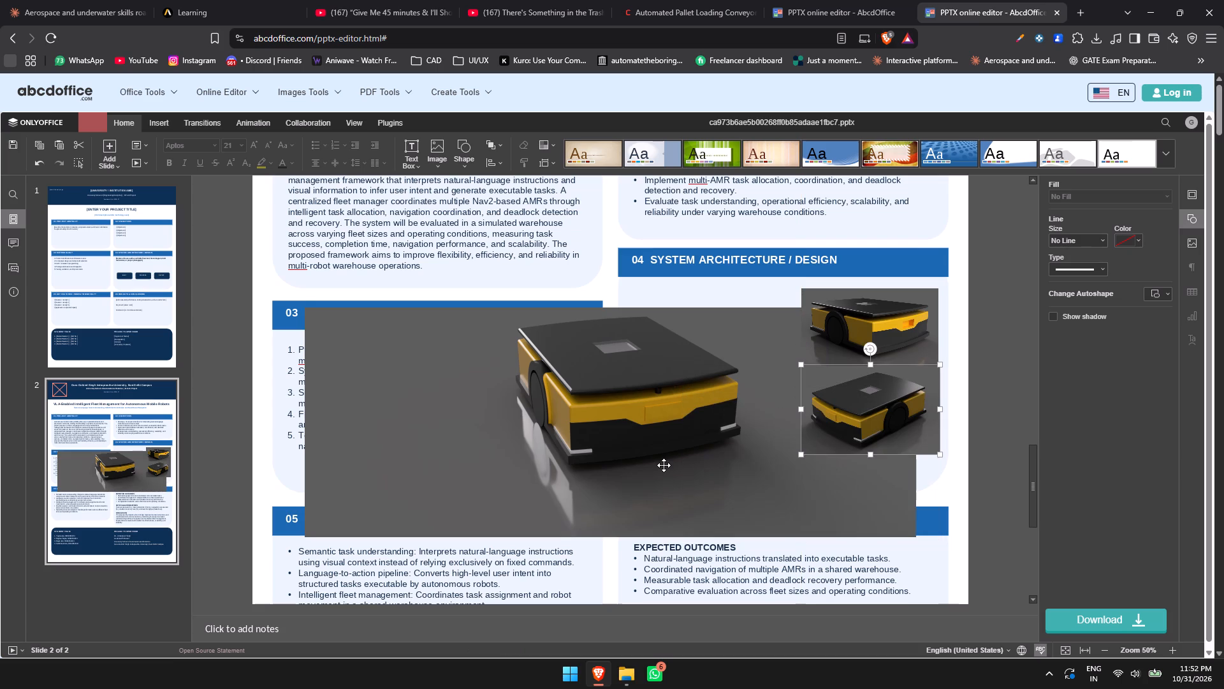
Crop the remaining large robot picture on its right, bottom and left sides, close around the robot.
click(664, 465)
double_click(664, 465)
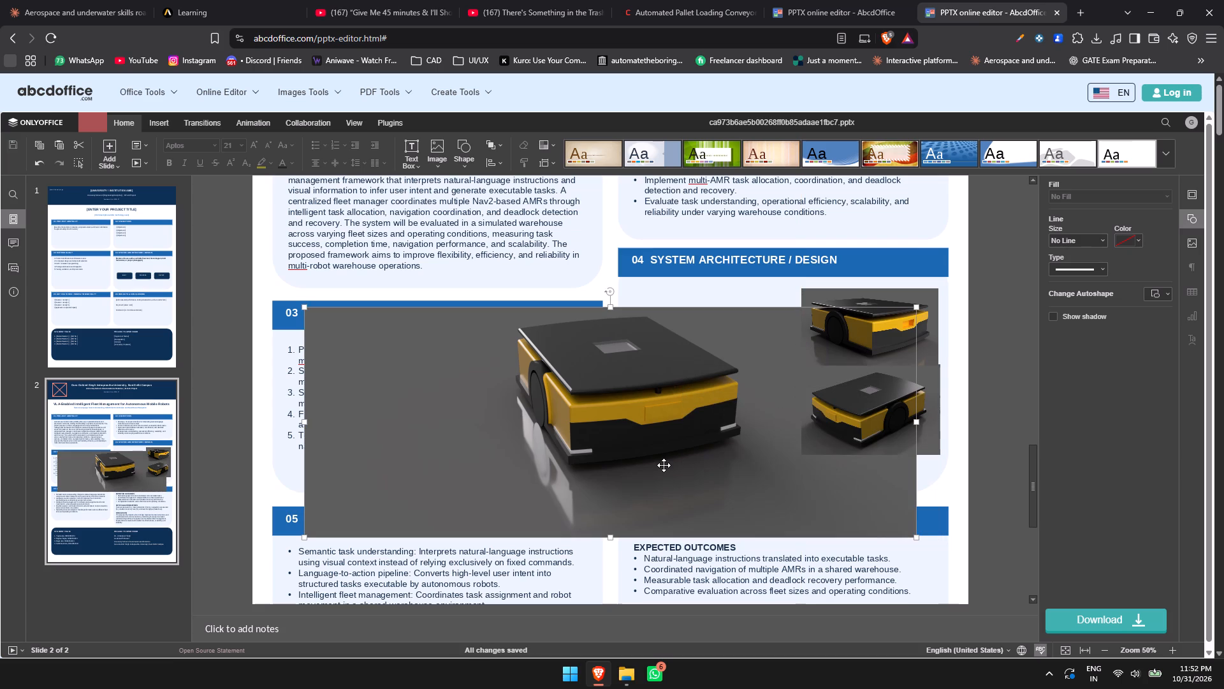
right_click(664, 465)
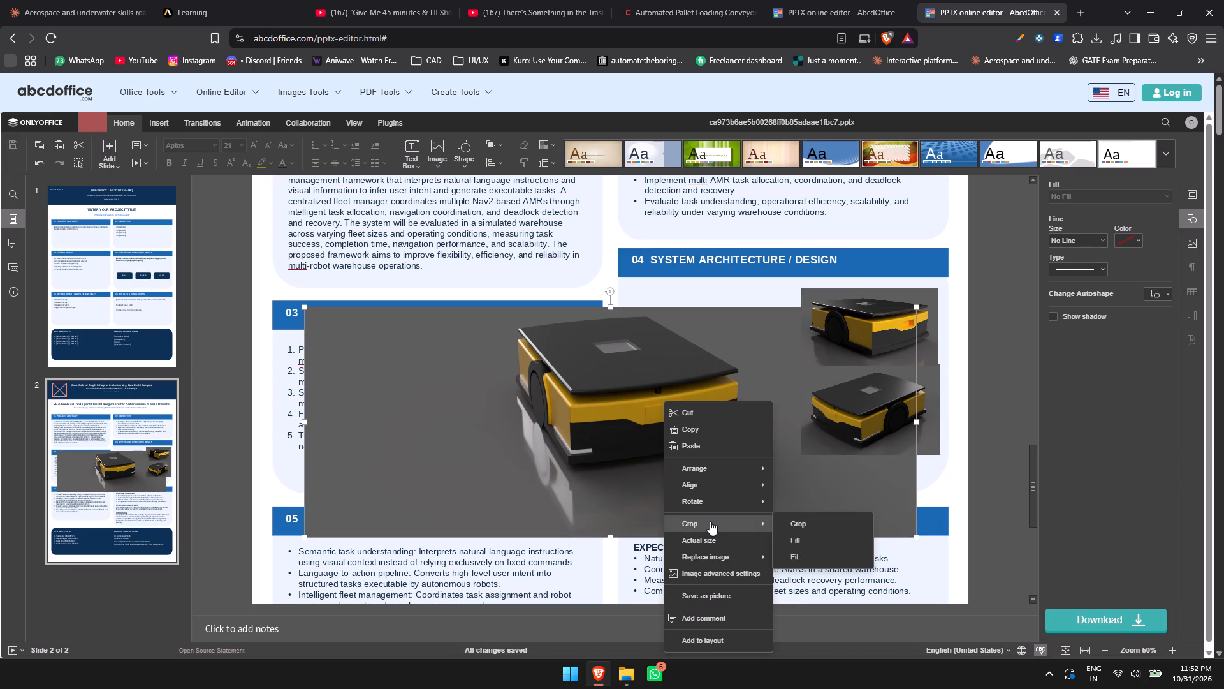
click(710, 521)
click(774, 517)
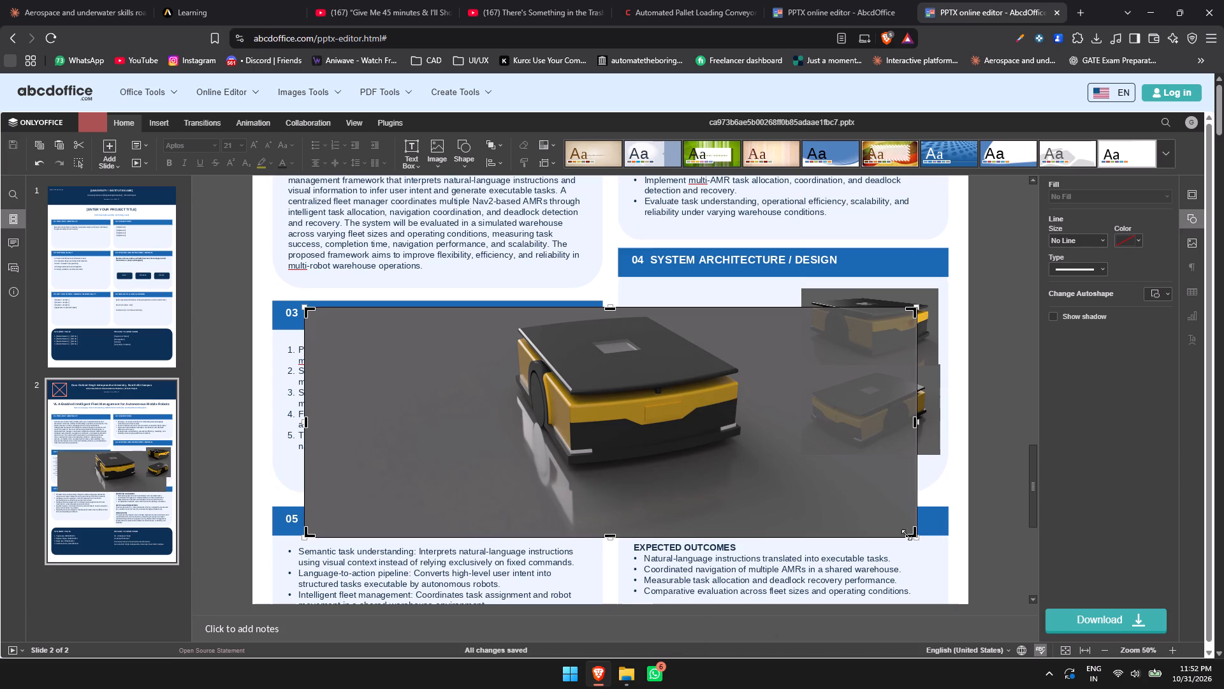
drag(908, 536, 776, 463)
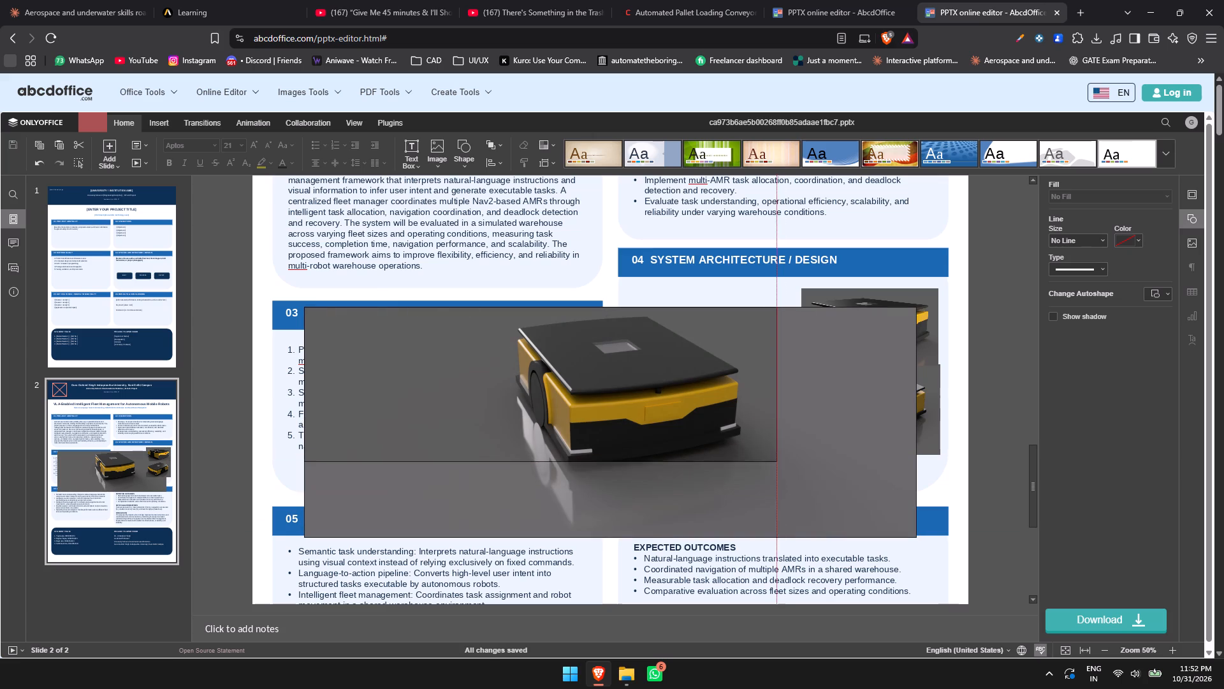
drag(776, 463, 779, 482)
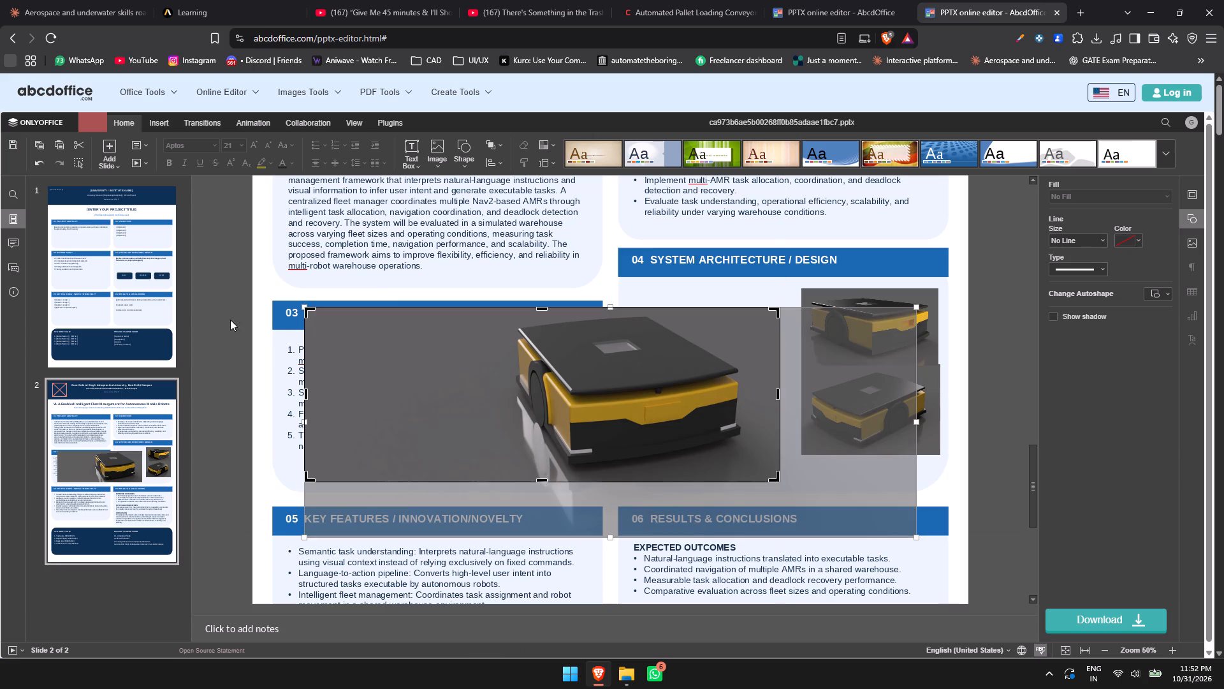
double_click(309, 477)
drag(309, 480, 478, 480)
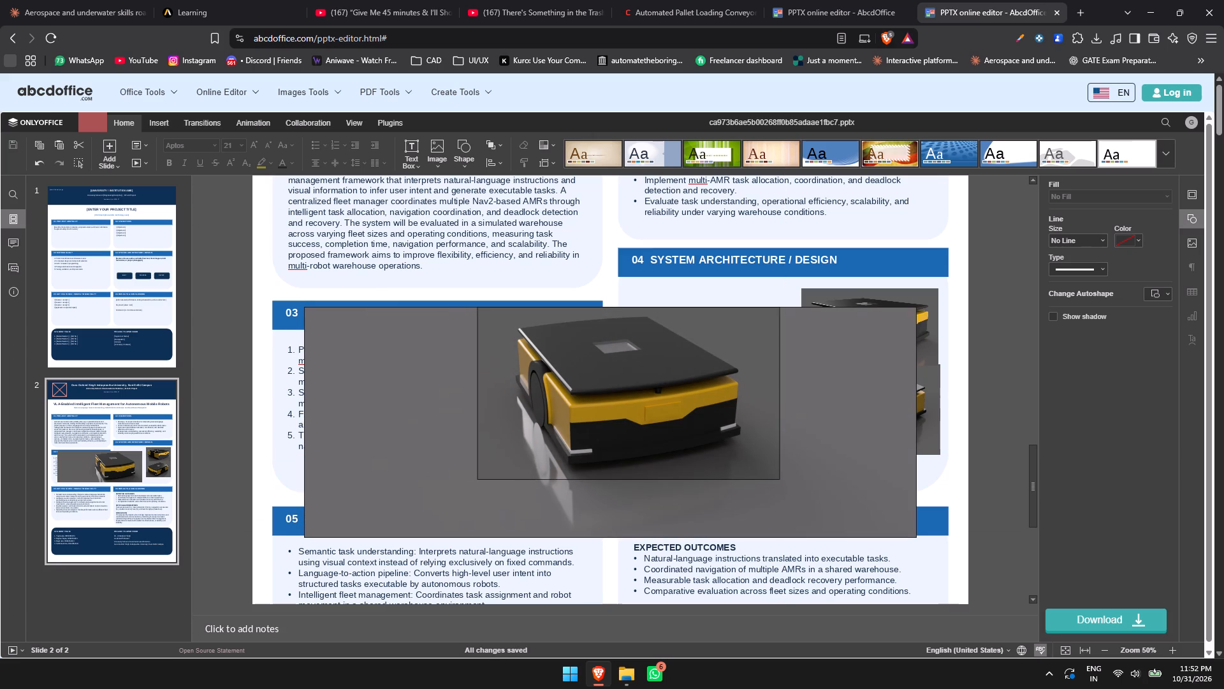
drag(478, 480, 474, 477)
key(Return)
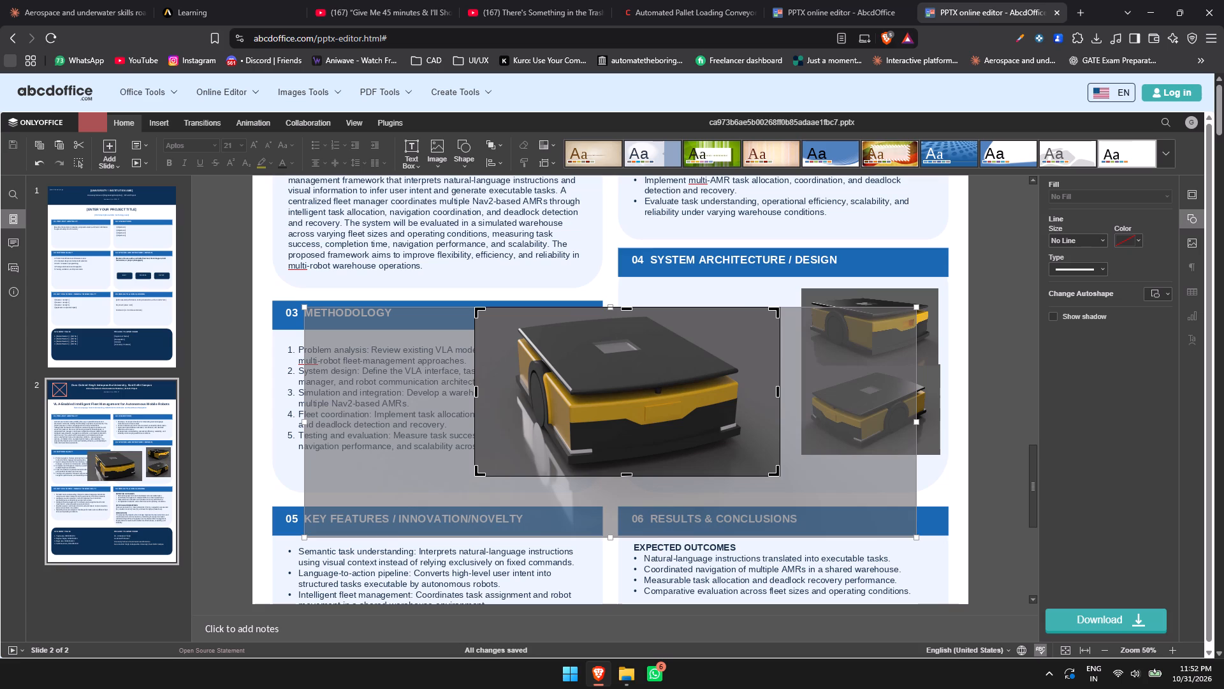
Trim the crop's right edge slightly closer to the robot and finish cropping the large picture.
double_click(780, 390)
drag(779, 390, 773, 390)
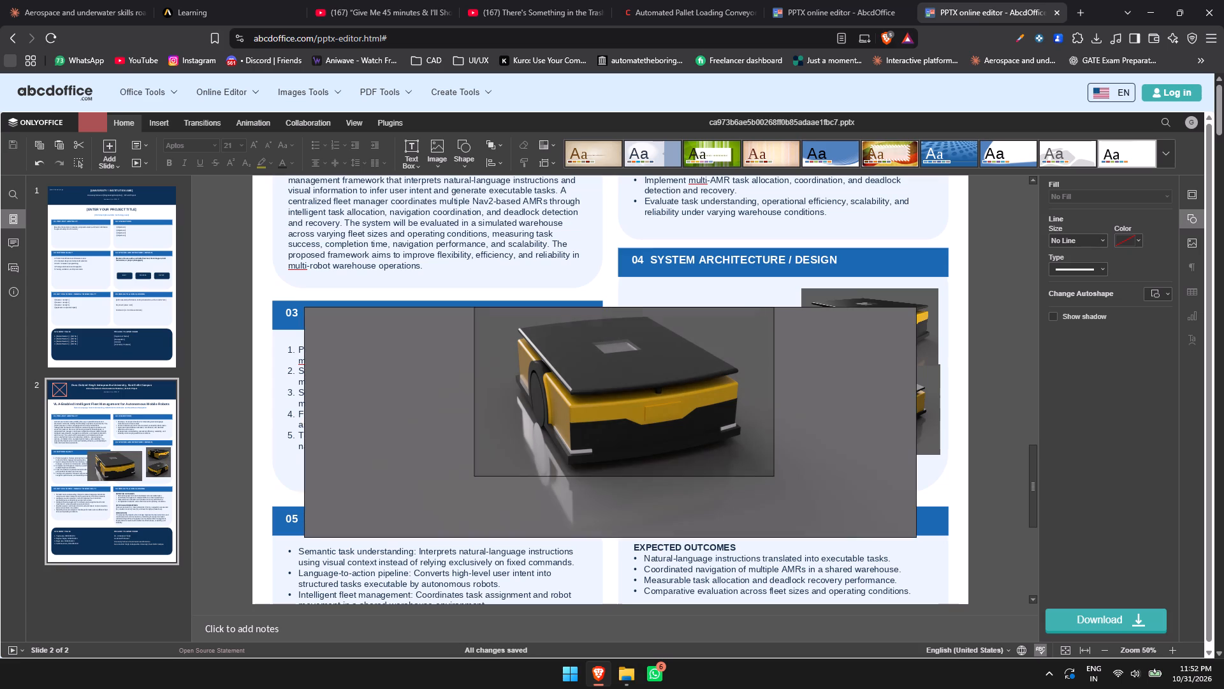
drag(773, 390, 765, 390)
key(Return)
key(Escape)
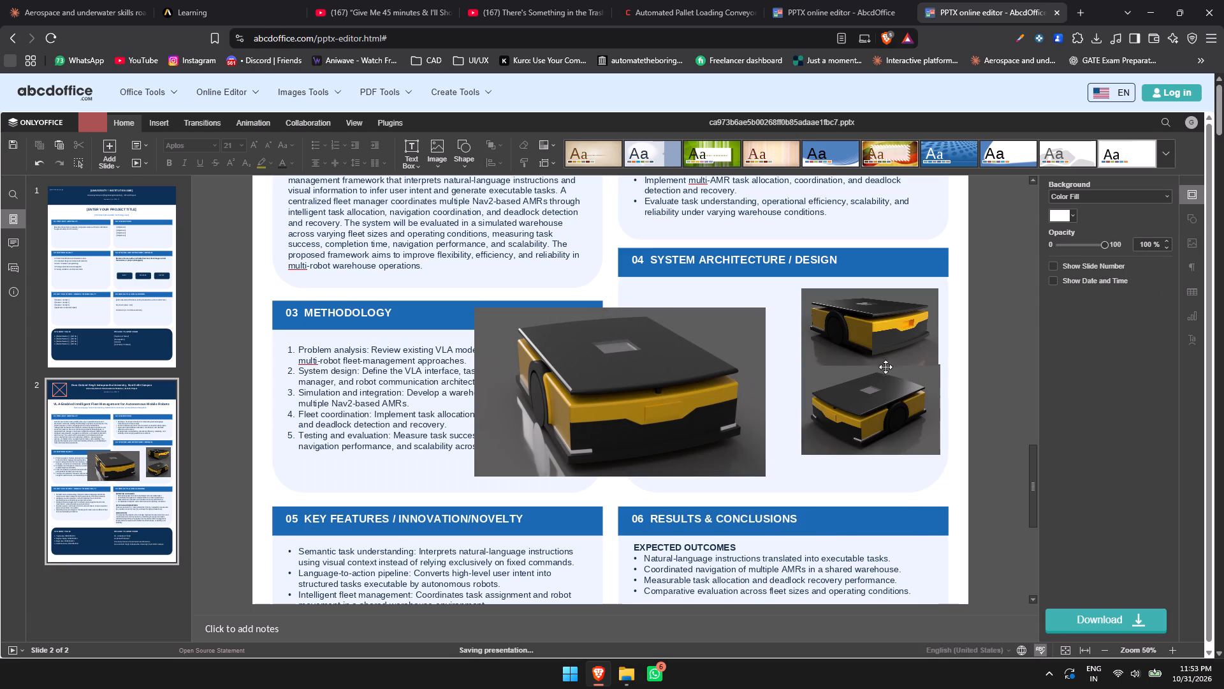
Fine-tune the lower small robot image's size so its right edge lines up with the image above it.
click(908, 386)
click(940, 455)
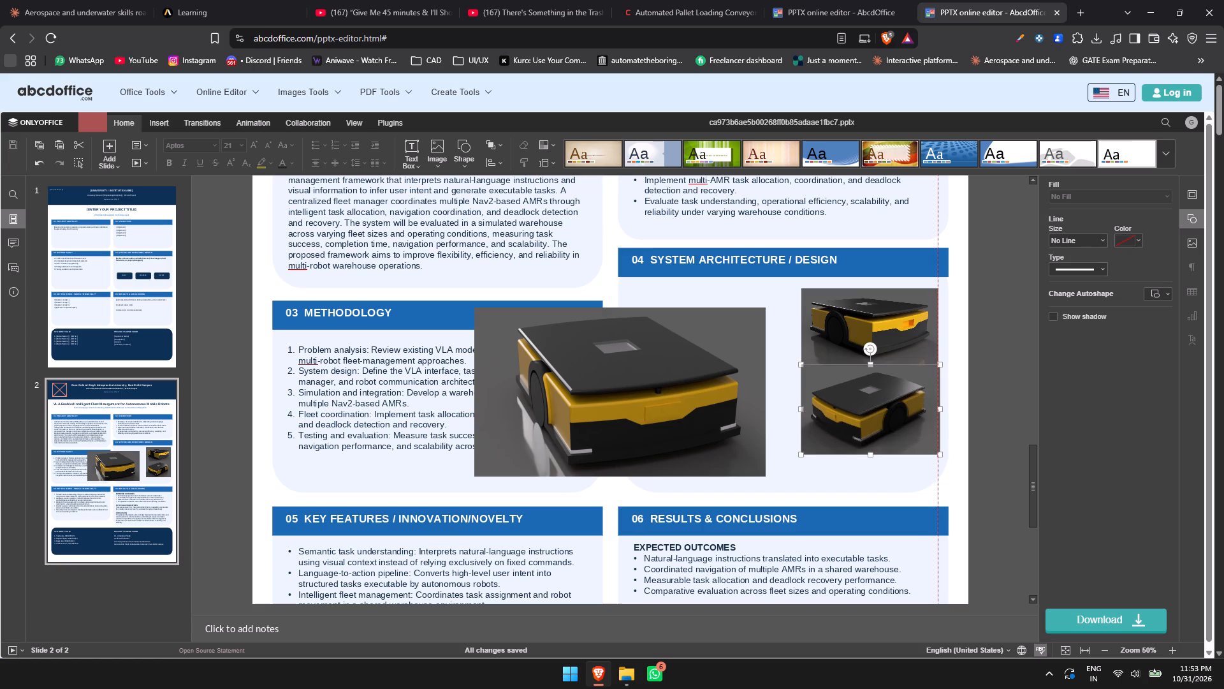
key(Escape)
click(934, 432)
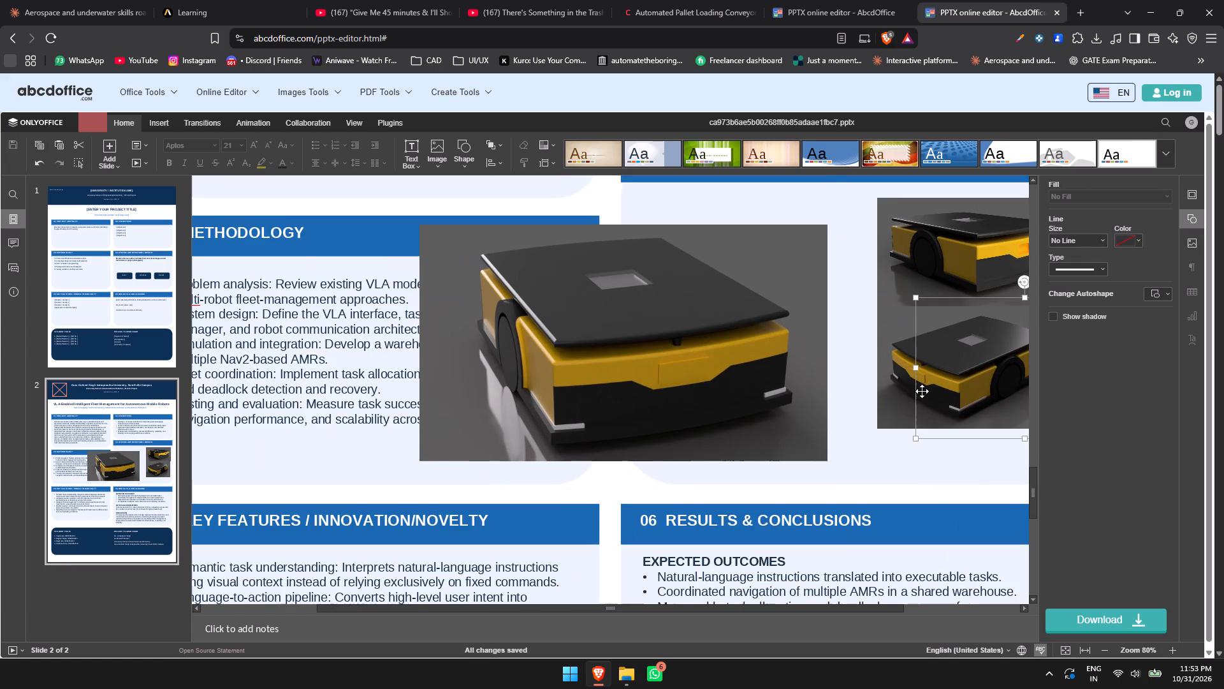
scroll(922, 391, left, 7)
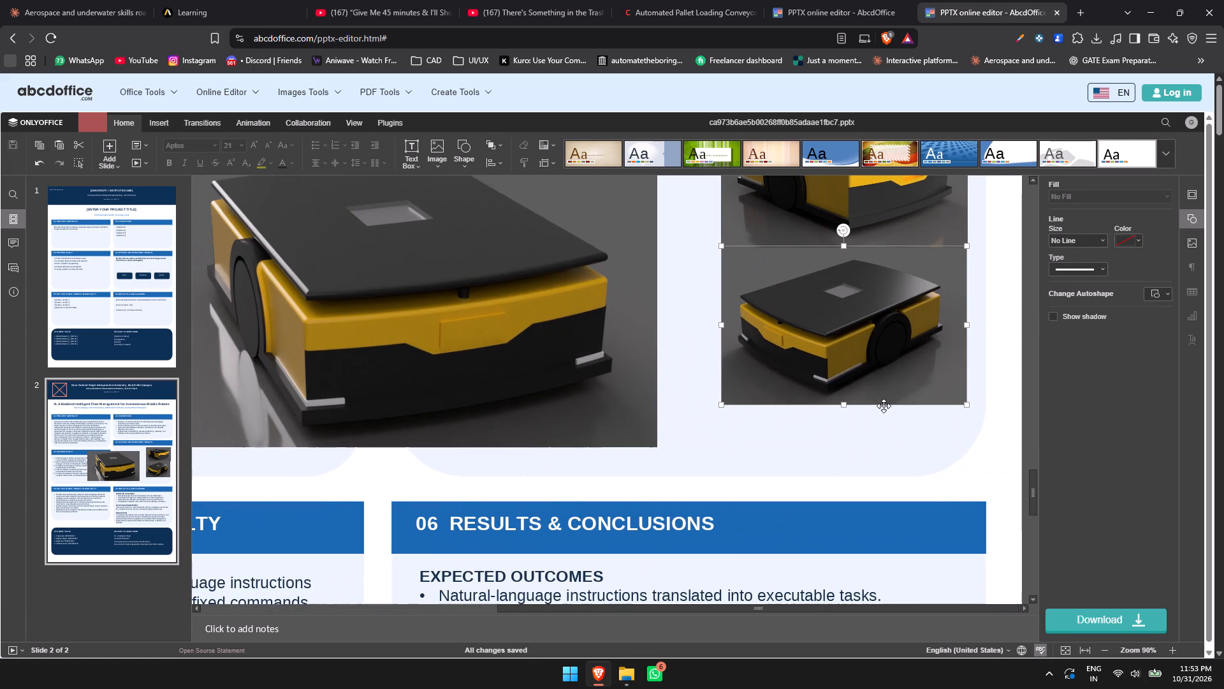
click(966, 404)
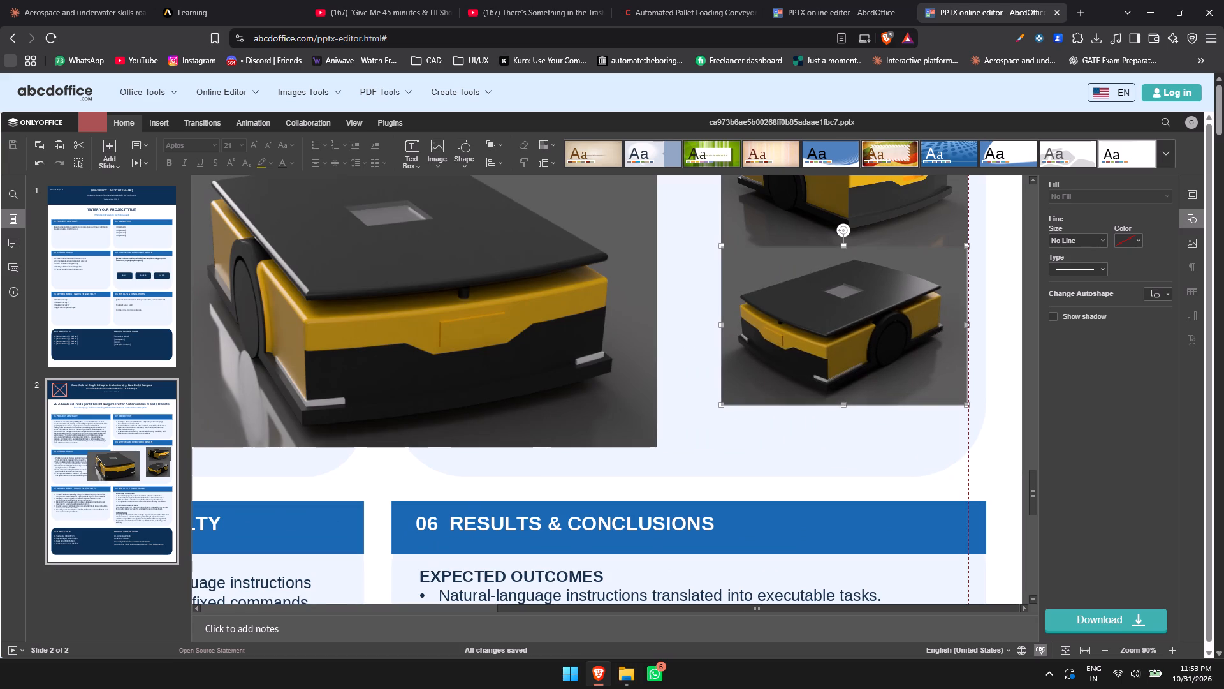
key(Escape)
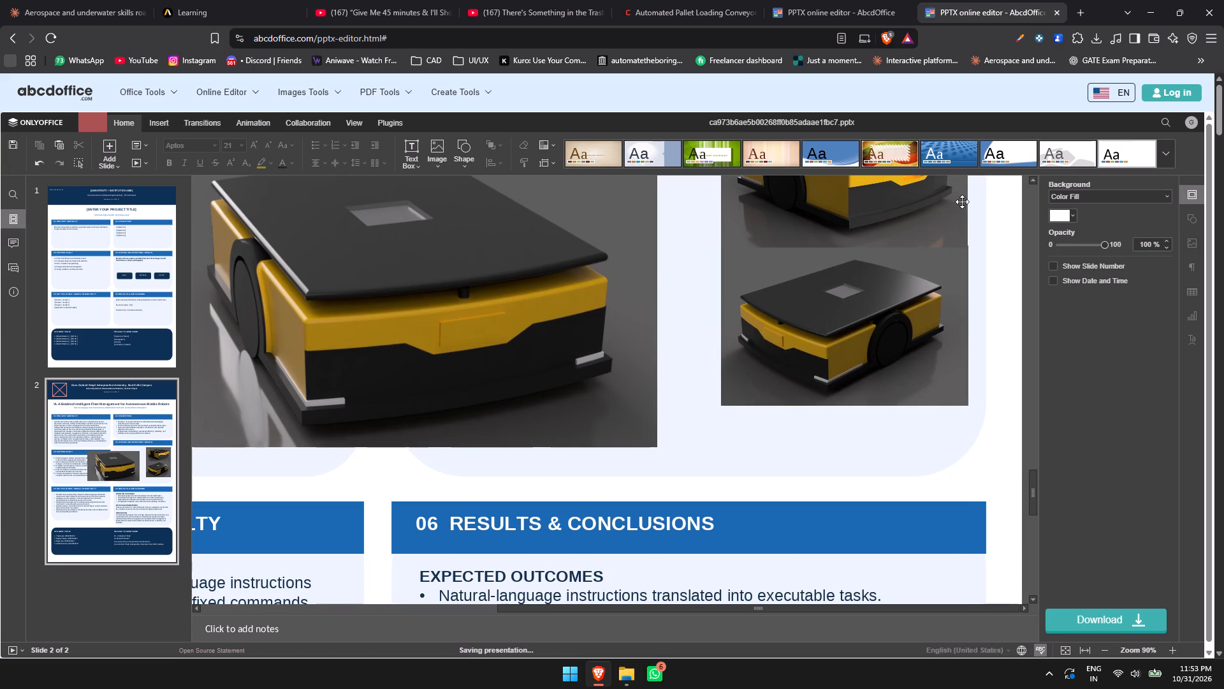
click(963, 203)
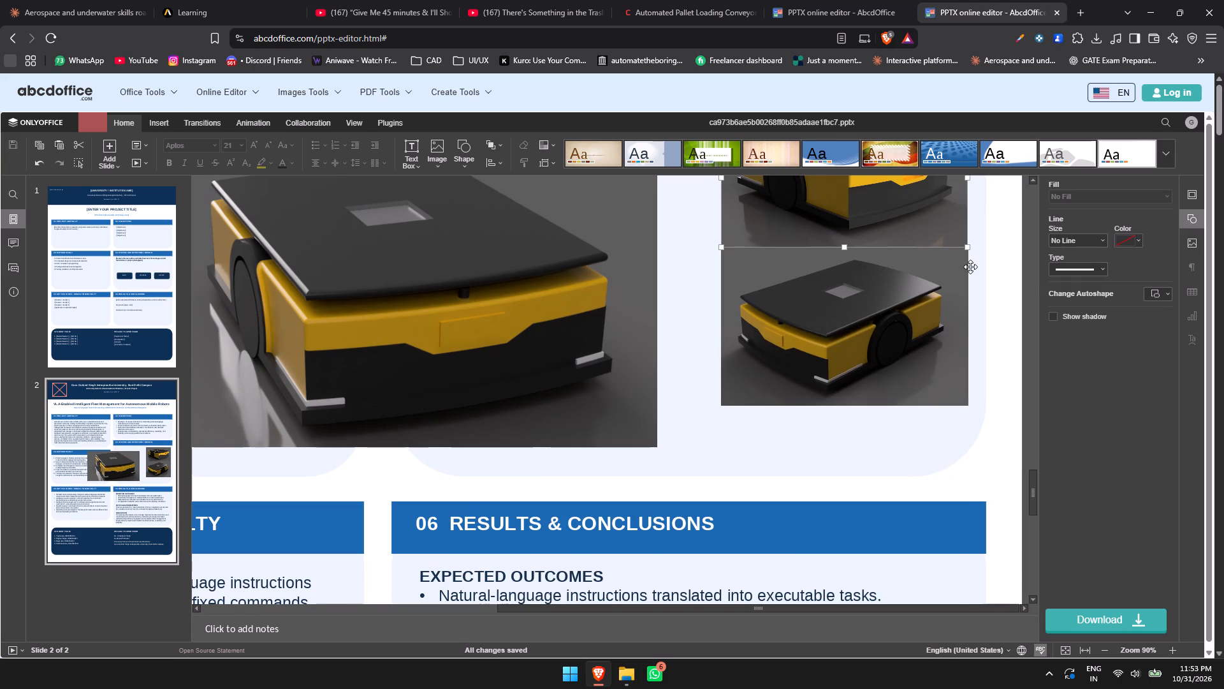
click(966, 293)
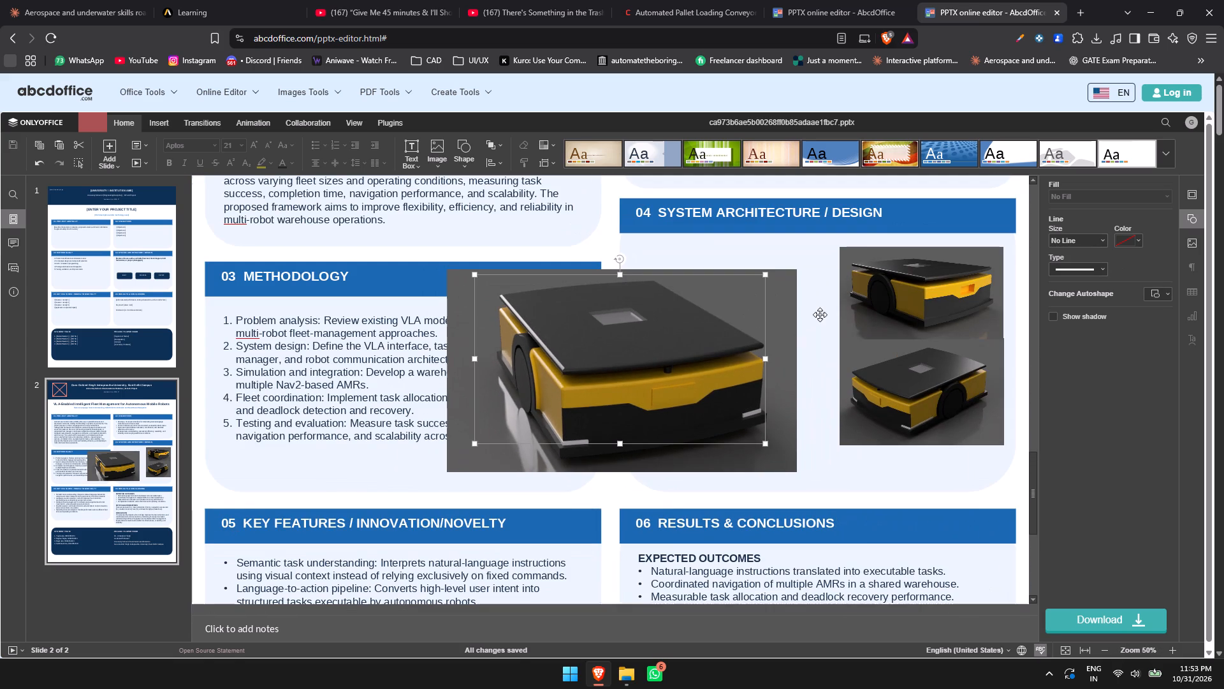
Adjust the lower small robot image's upper-right corner to meet the bottom-right corner of the image above.
click(859, 406)
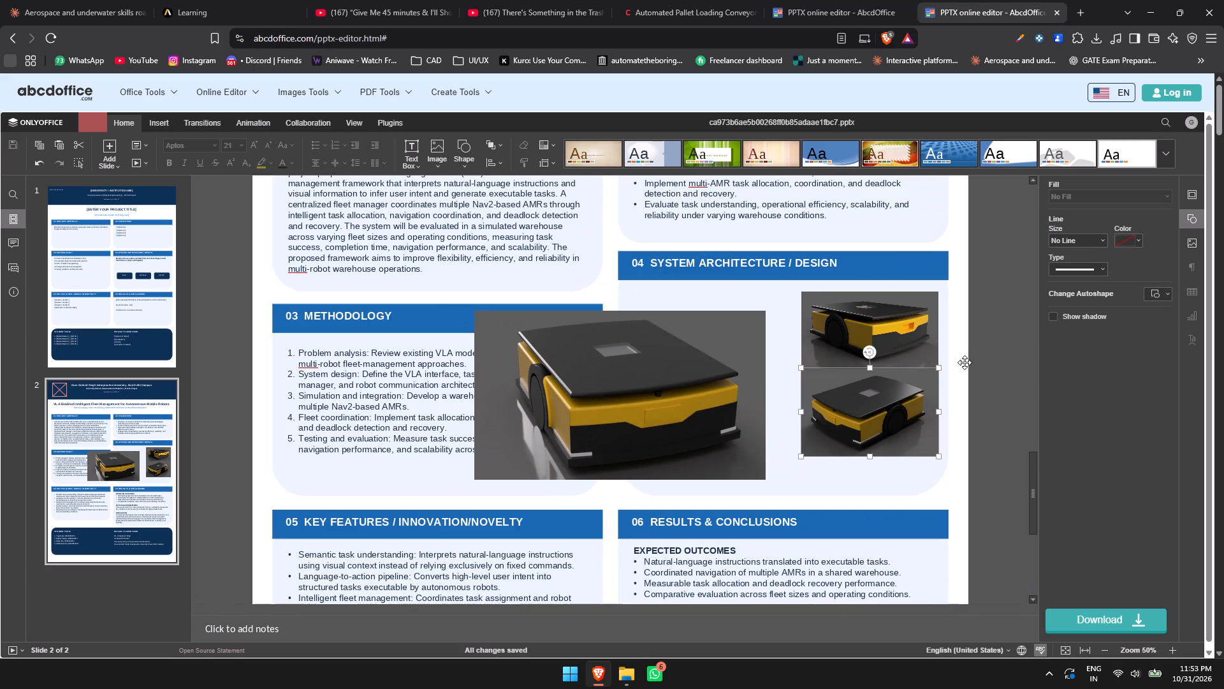
scroll(894, 367, left, 3)
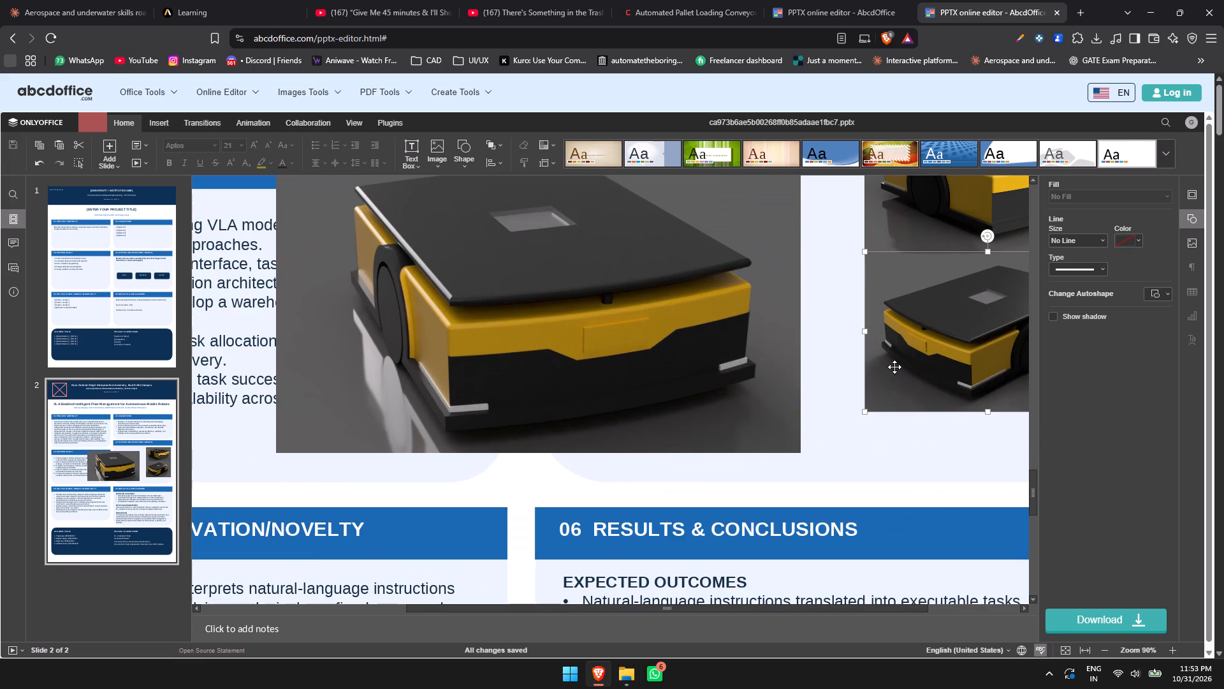
scroll(894, 367, left, 6)
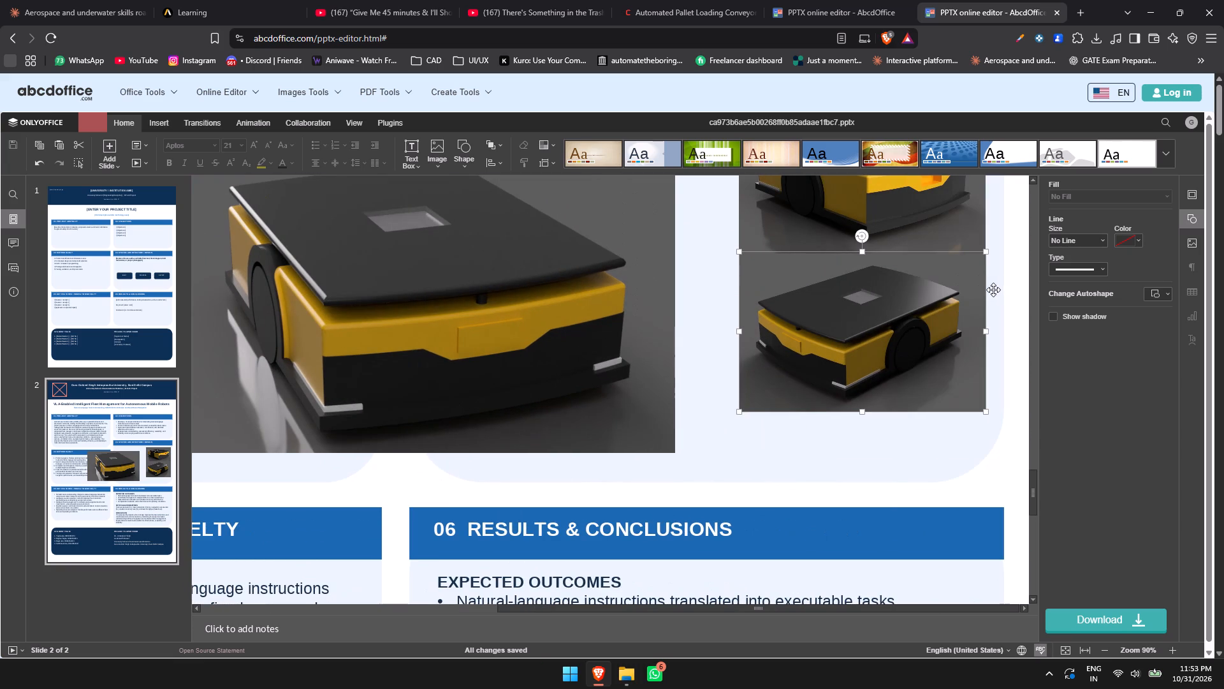
click(891, 415)
key(Escape)
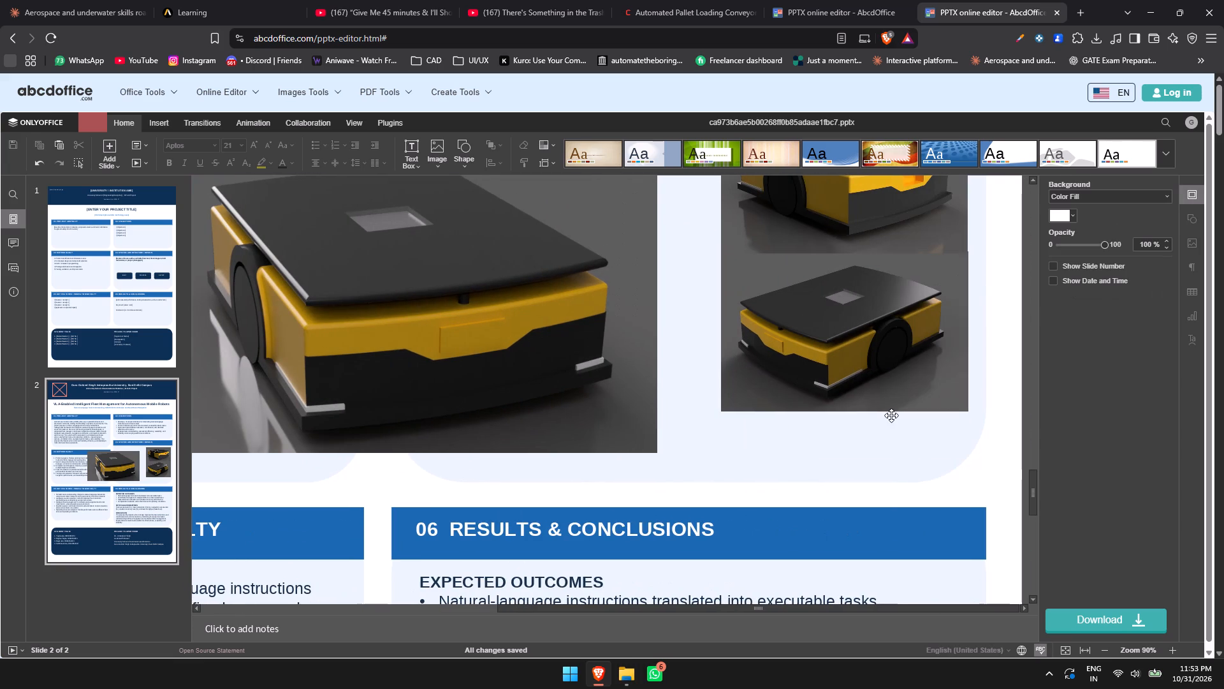
click(951, 390)
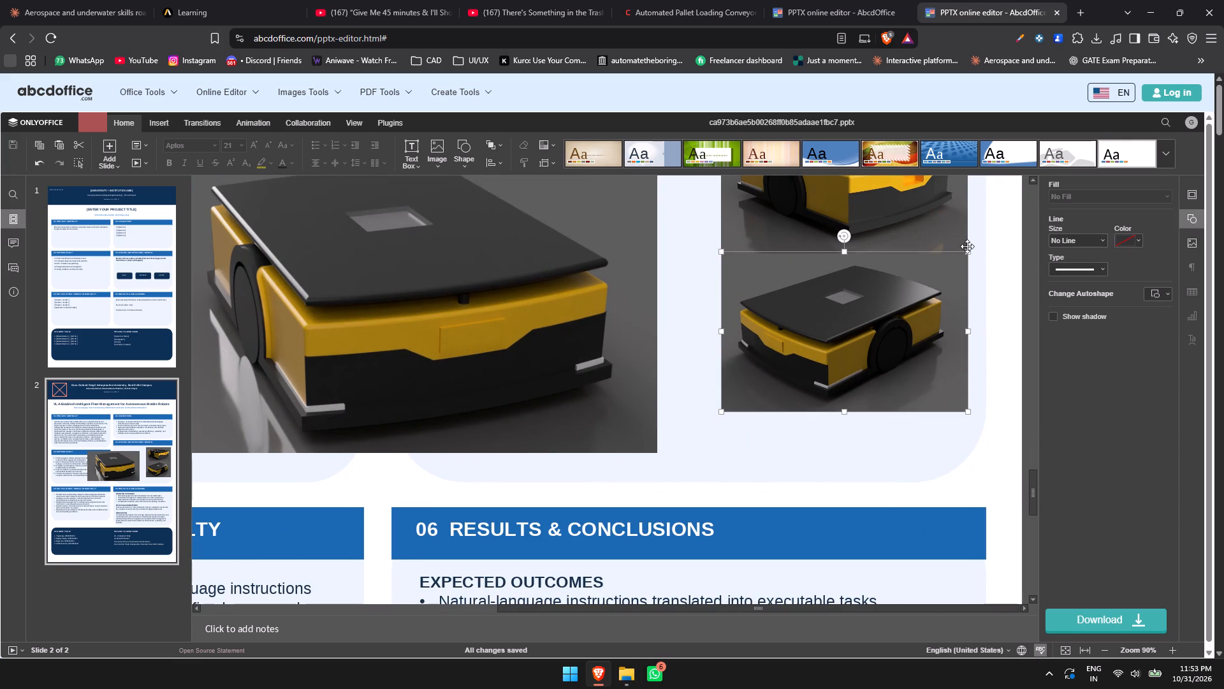
click(968, 250)
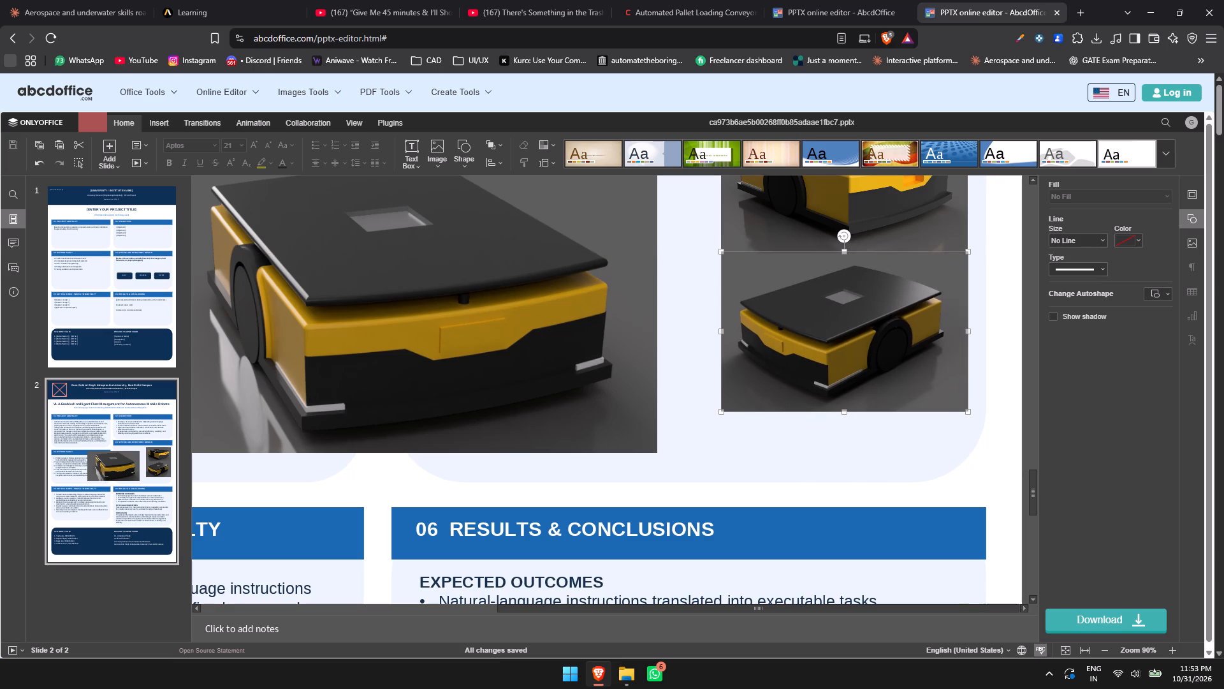
click(966, 254)
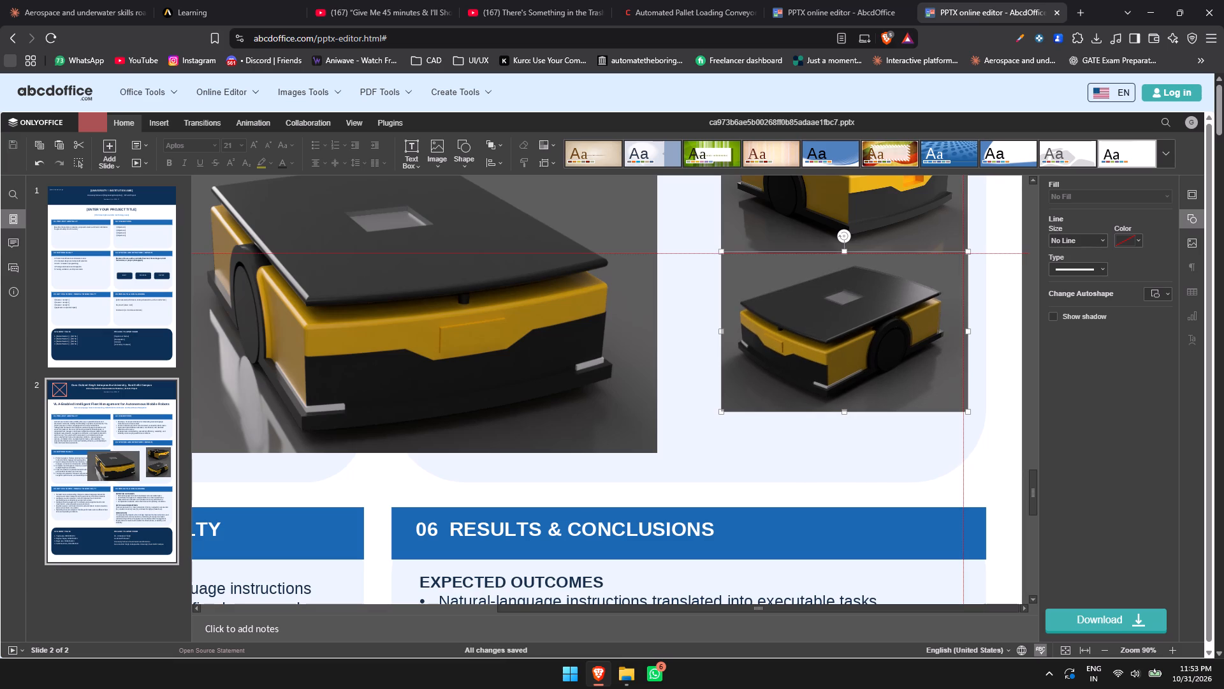
key(Escape)
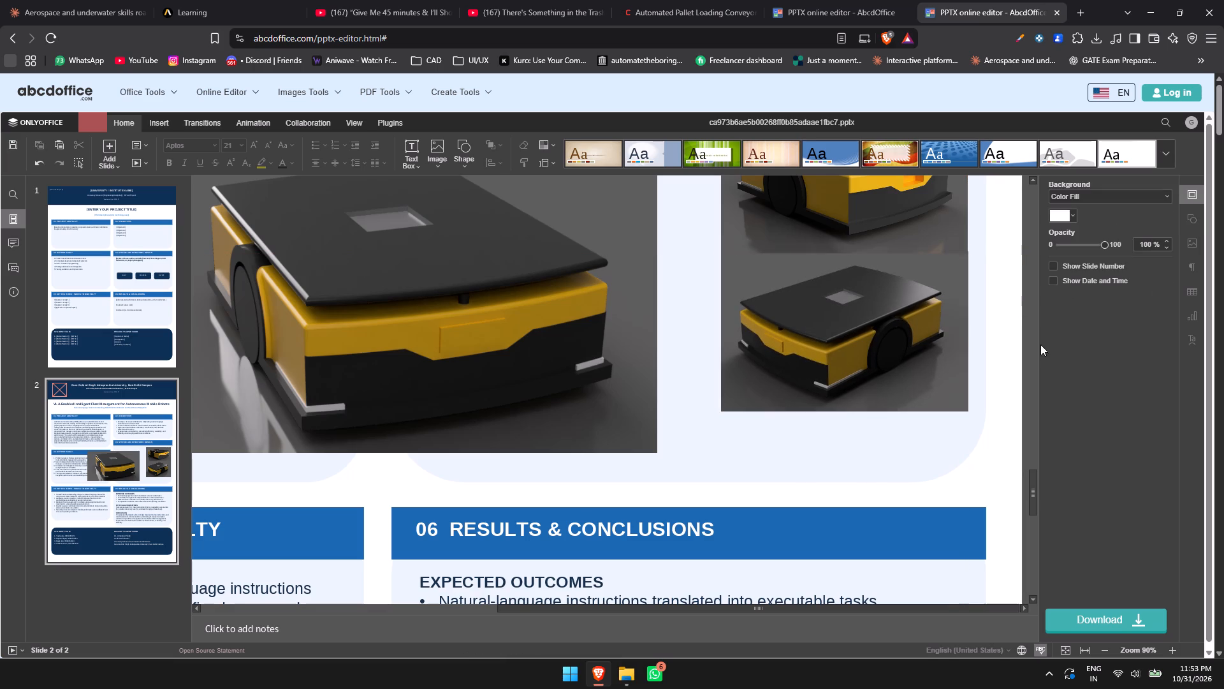
Resize the lower small robot image to match the upper one's width, and adjust the upper image's bottom-right corner.
click(961, 328)
drag(968, 411, 963, 407)
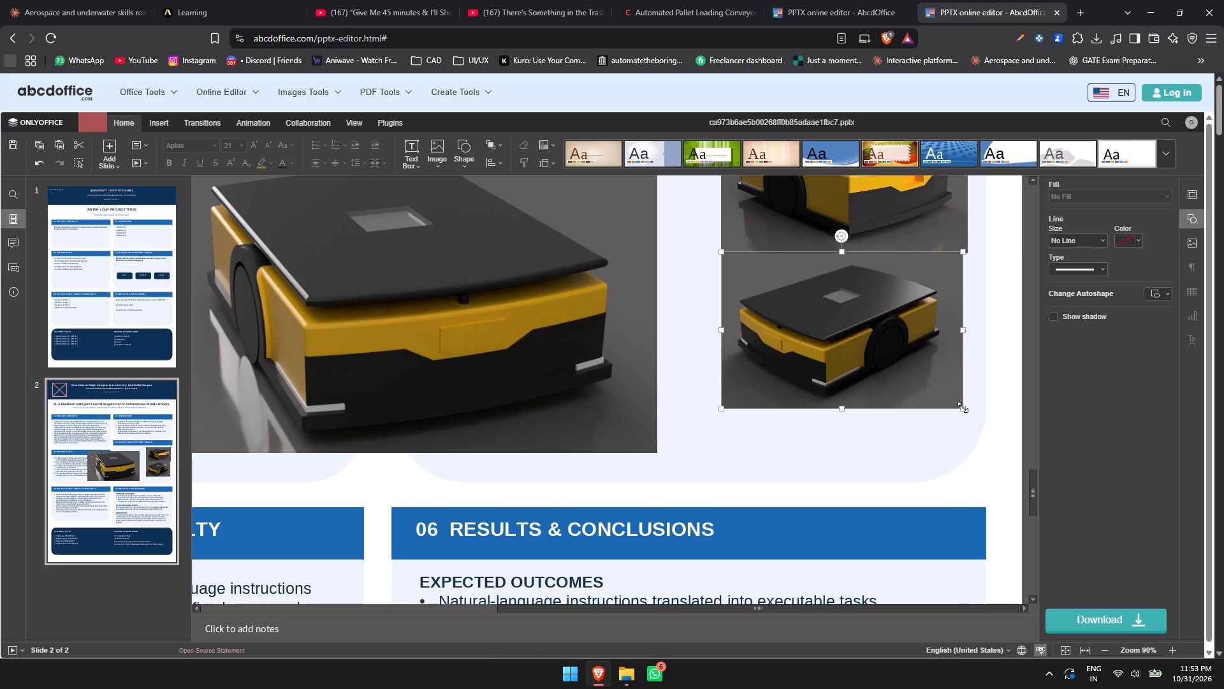
click(963, 407)
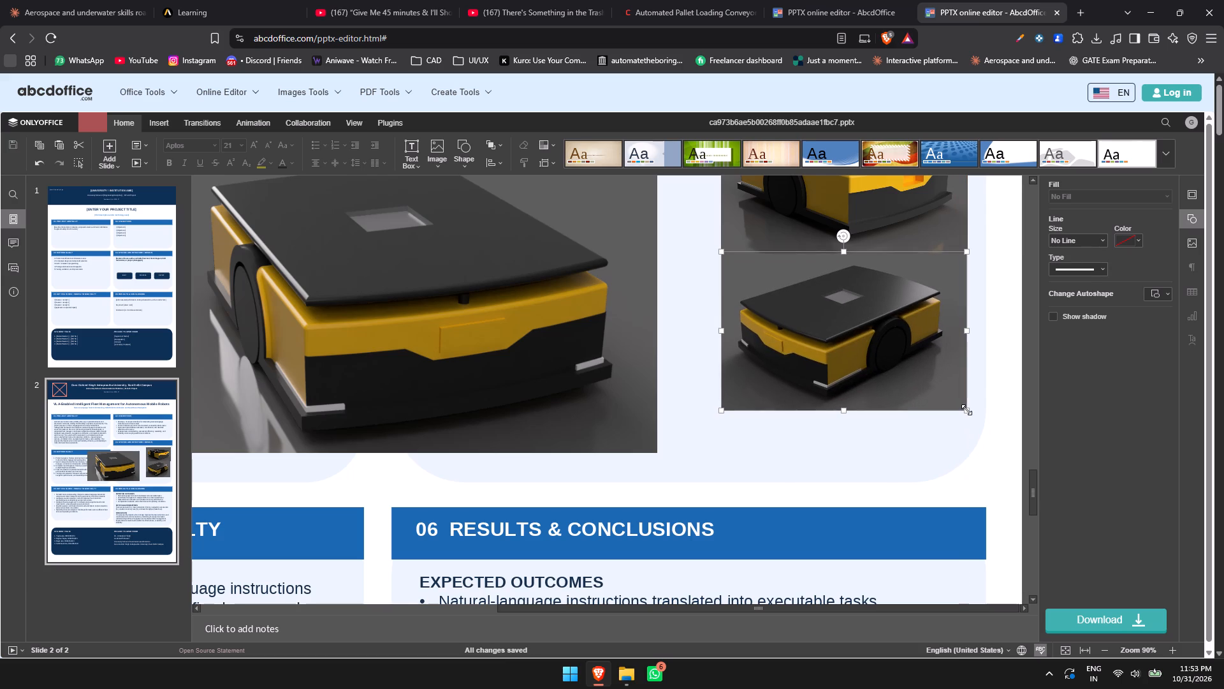
click(998, 398)
click(950, 244)
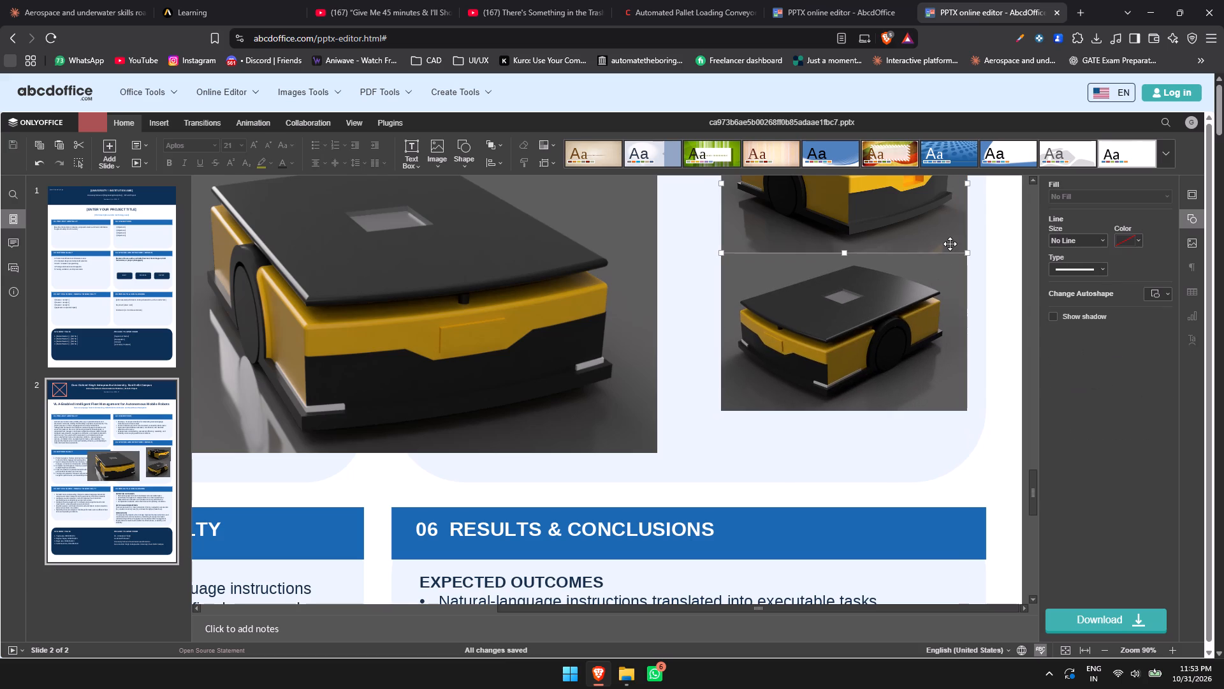
click(968, 252)
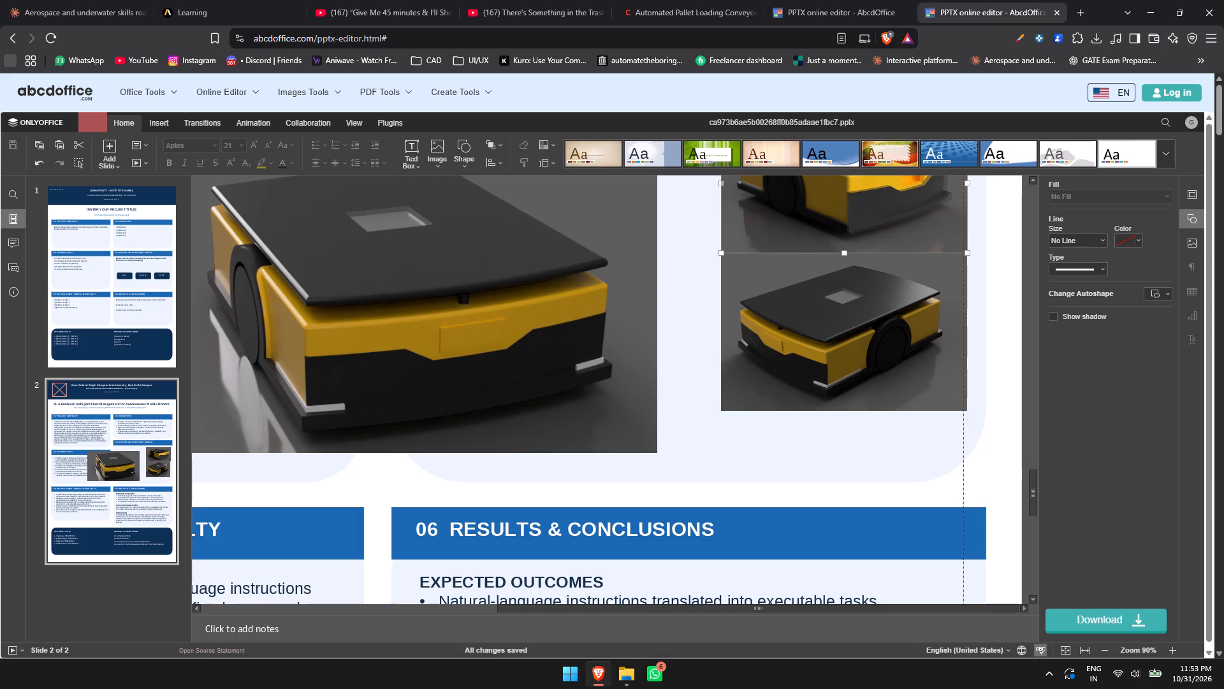
key(Escape)
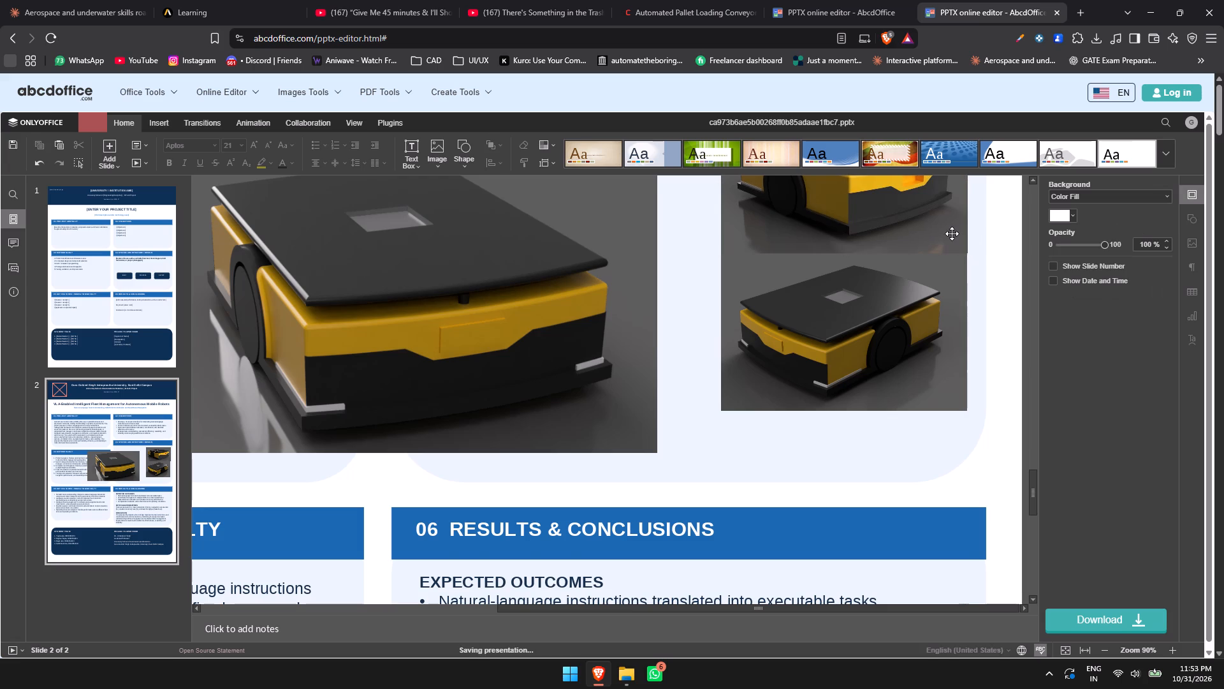
Crop the upper small robot image again, fine-adjusting its right edge, and finish the crop.
scroll(952, 233, up, 1)
click(946, 306)
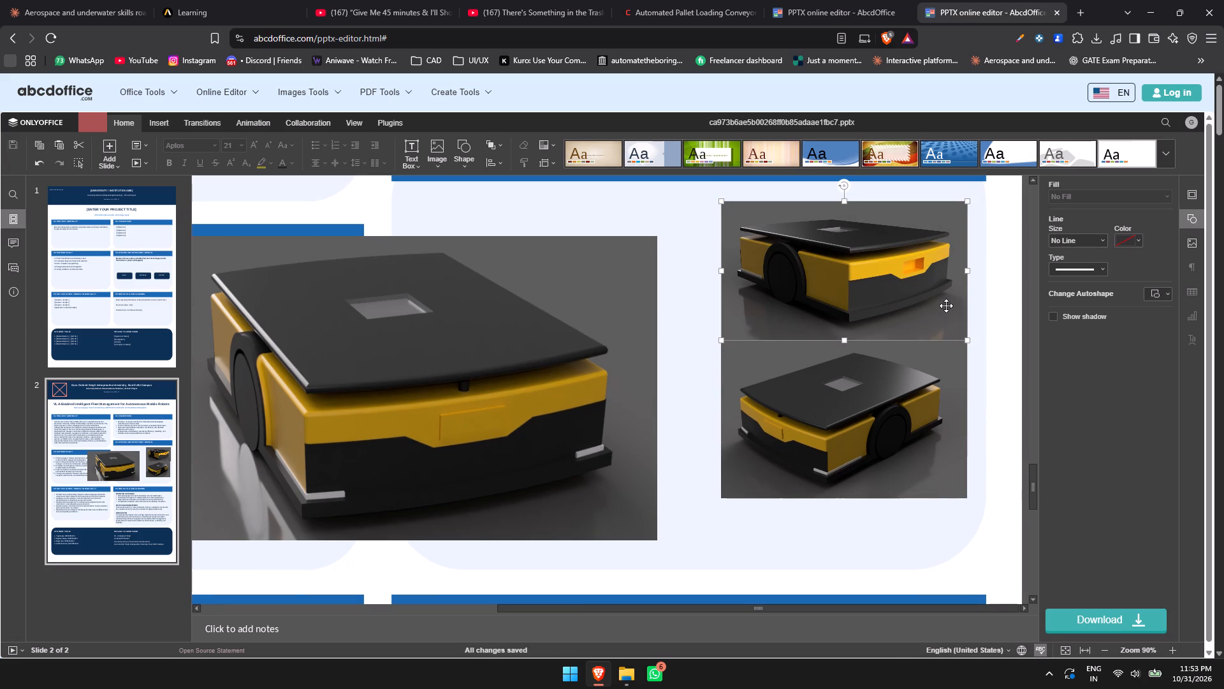
right_click(946, 306)
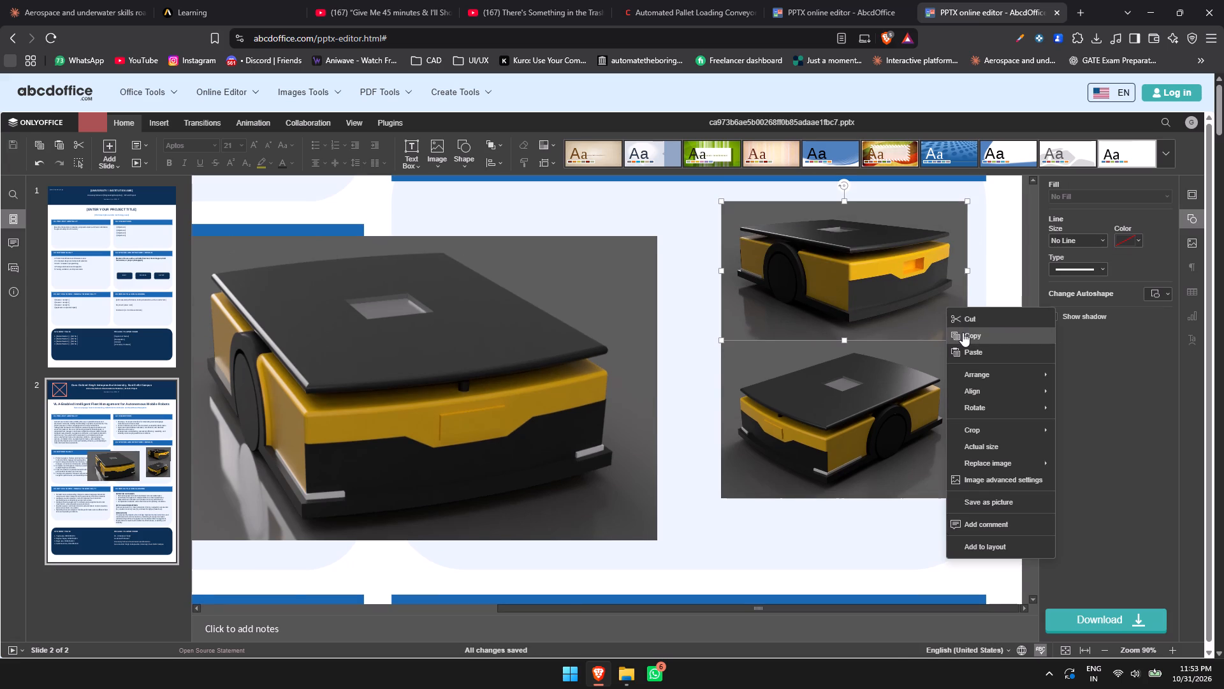
click(963, 332)
key(Escape)
right_click(942, 308)
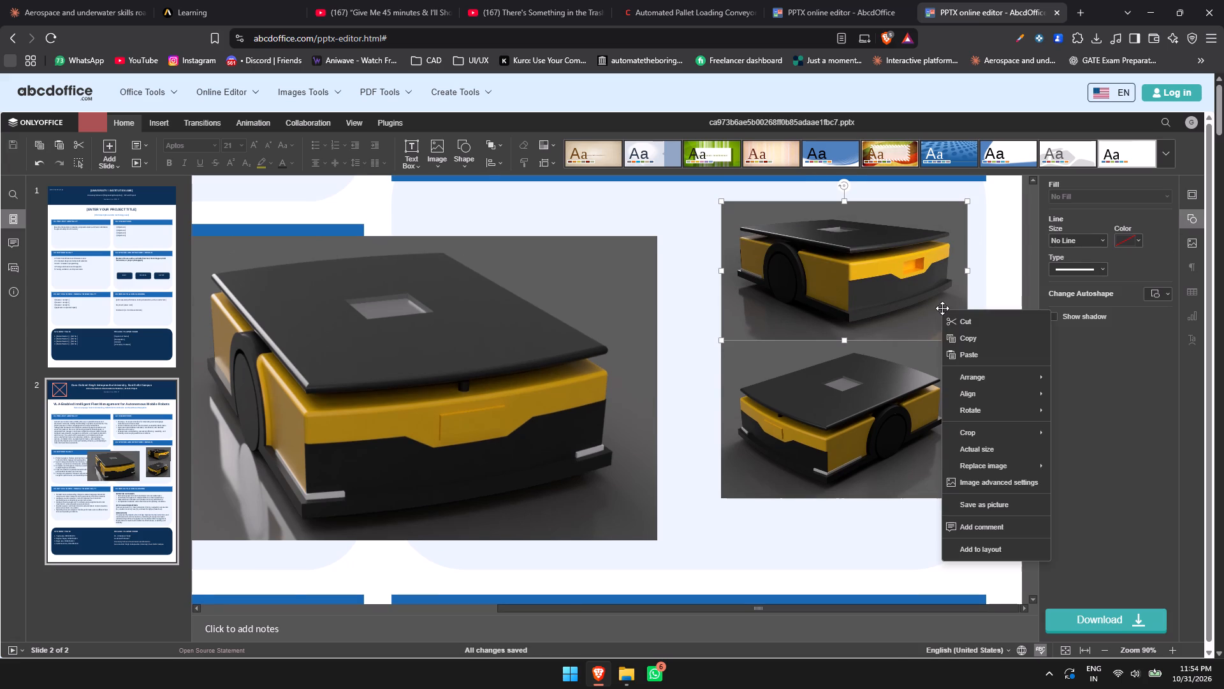
click(979, 434)
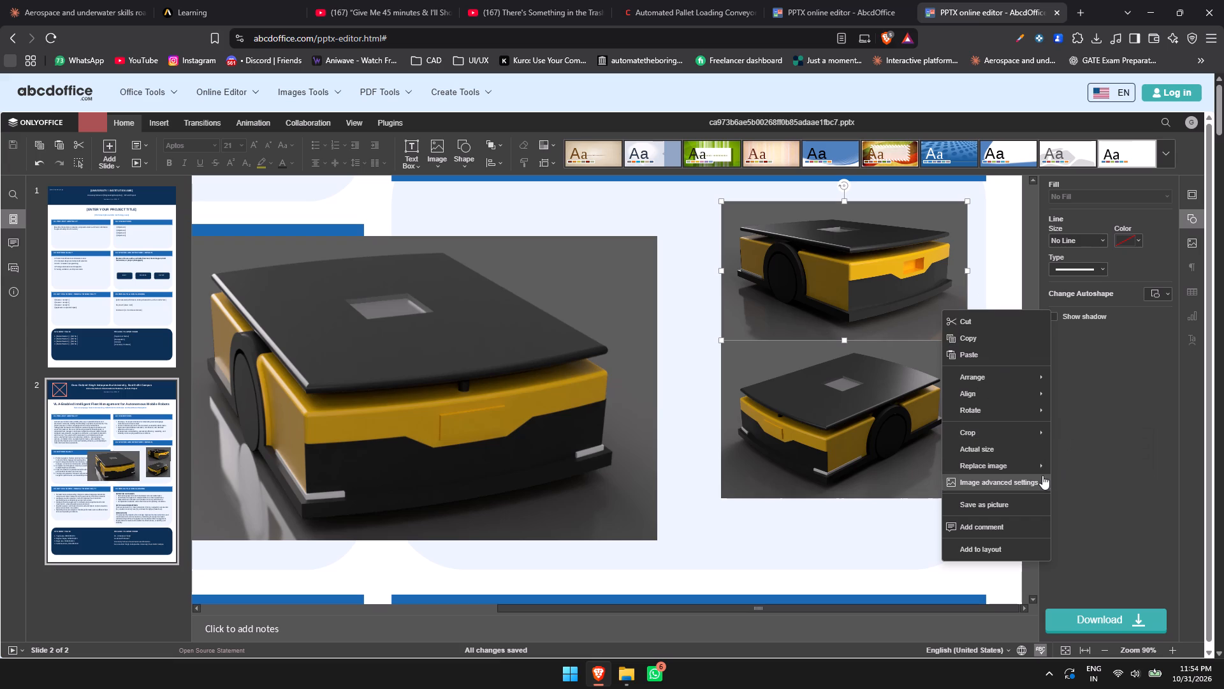
click(1012, 434)
click(1077, 438)
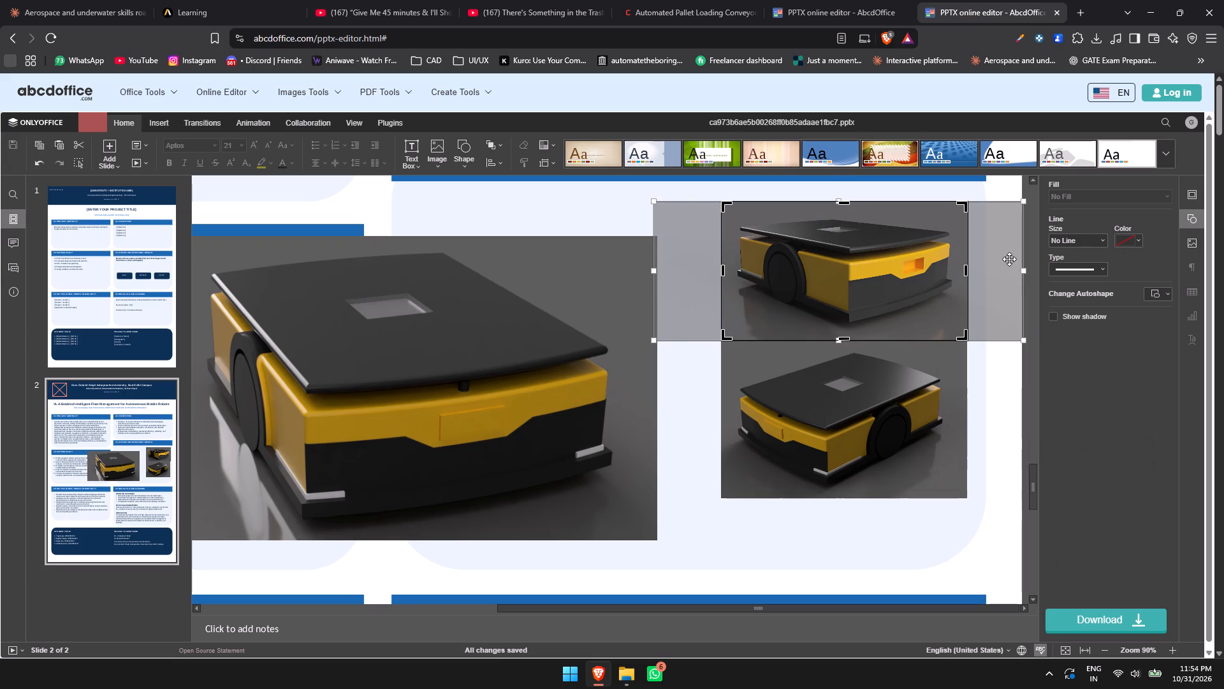
click(966, 268)
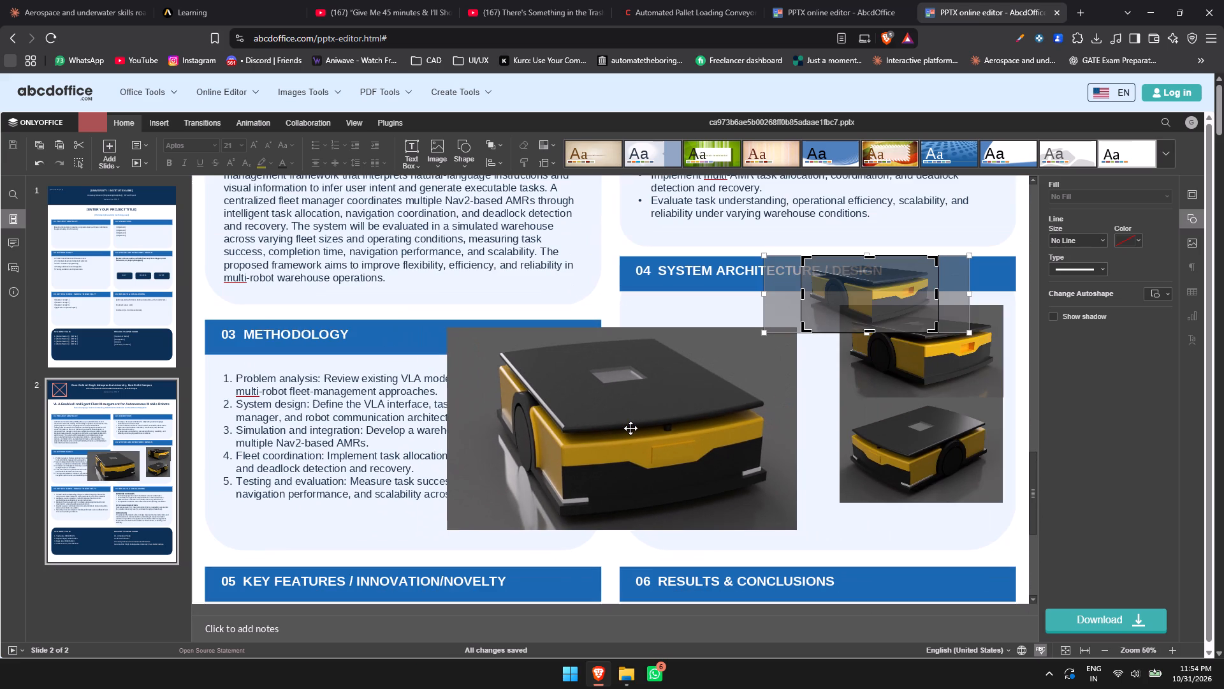
click(988, 360)
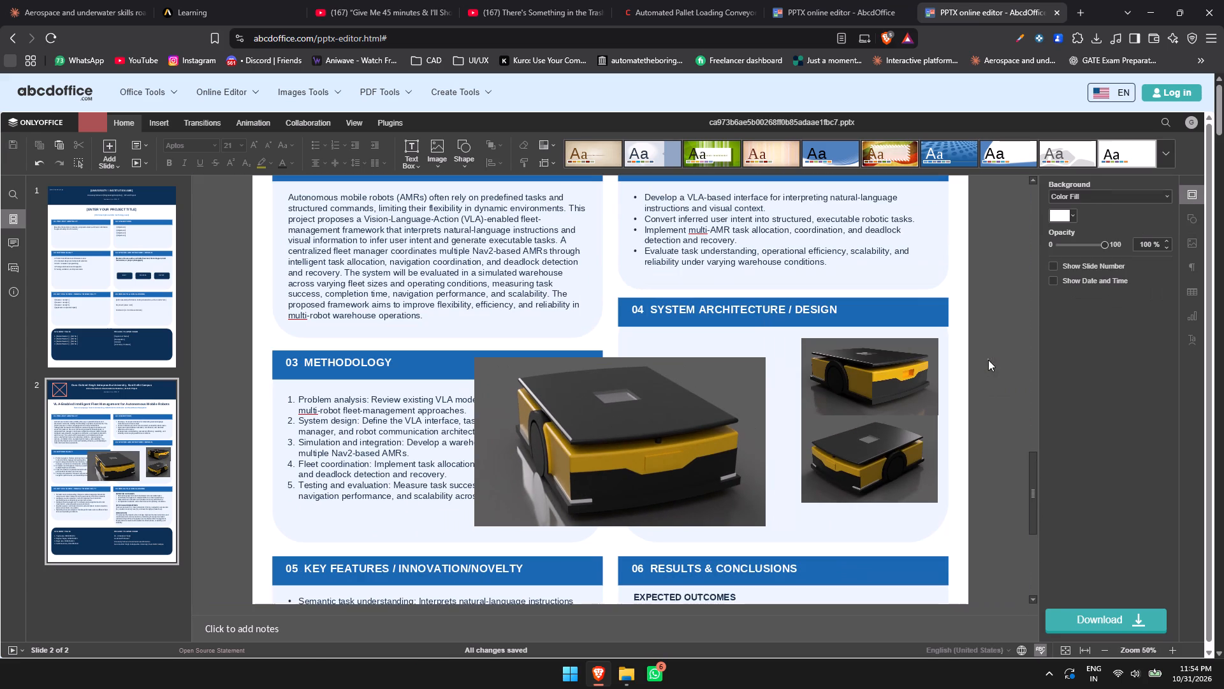
Nudge the lower small robot image sideways so its left edge lines up with the image above it.
click(896, 458)
click(896, 458)
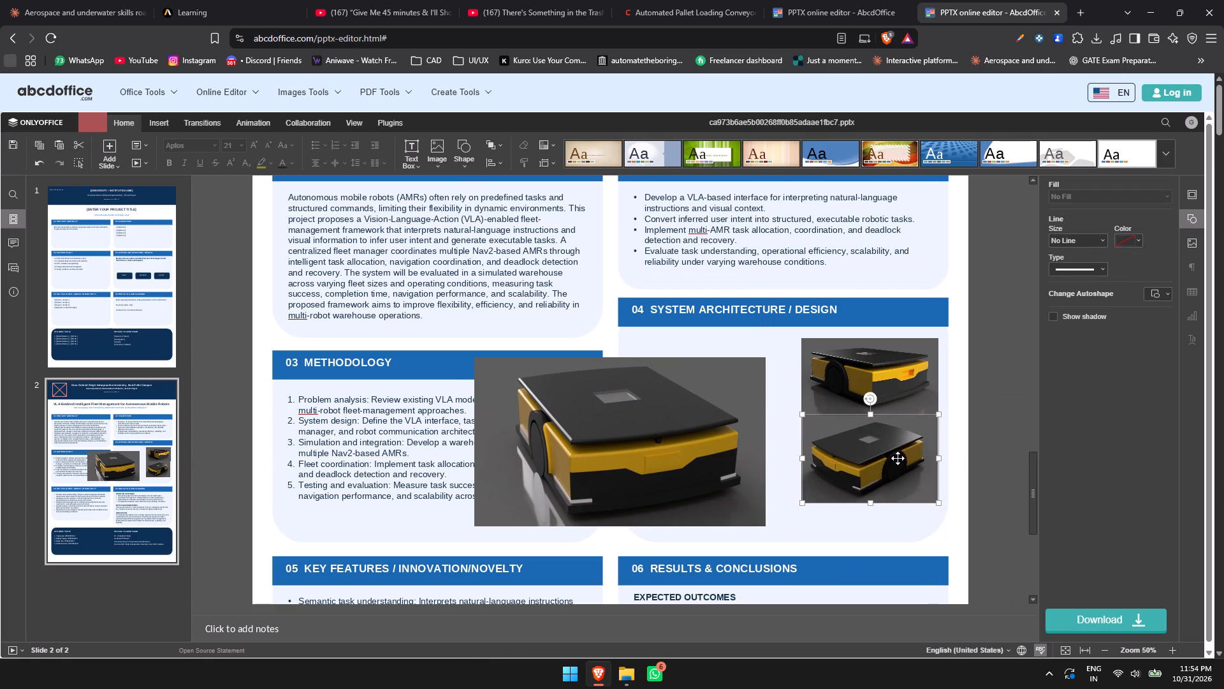
key(Escape)
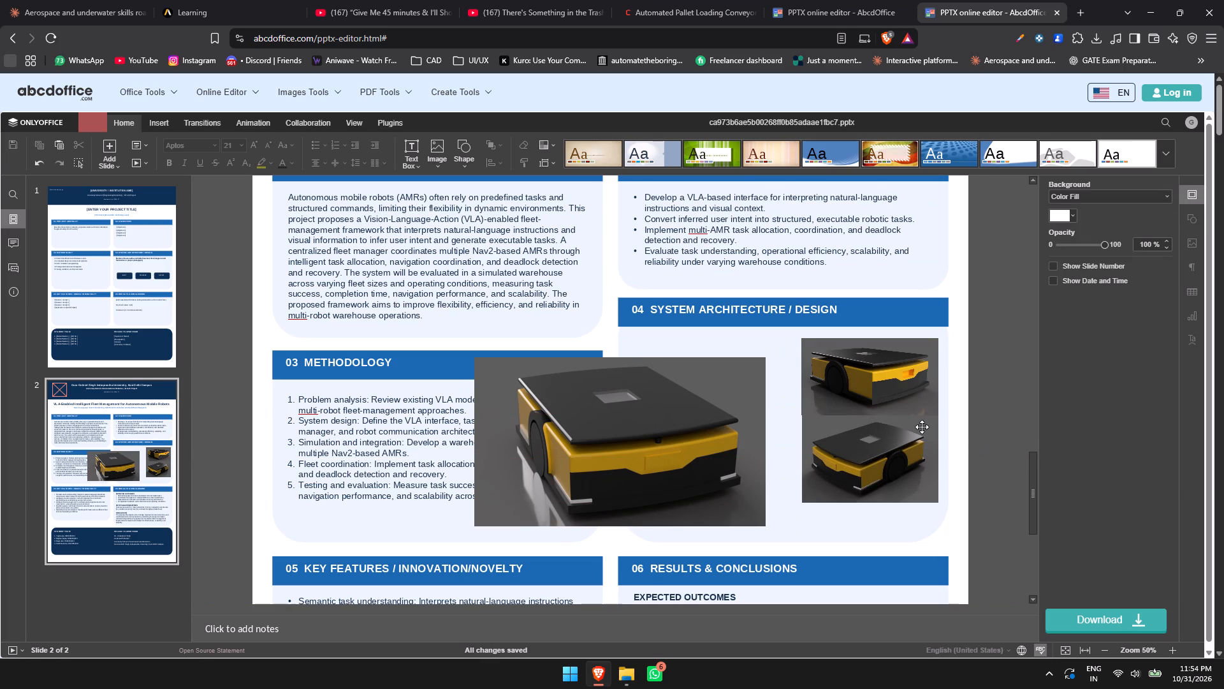
scroll(922, 427, left, 3)
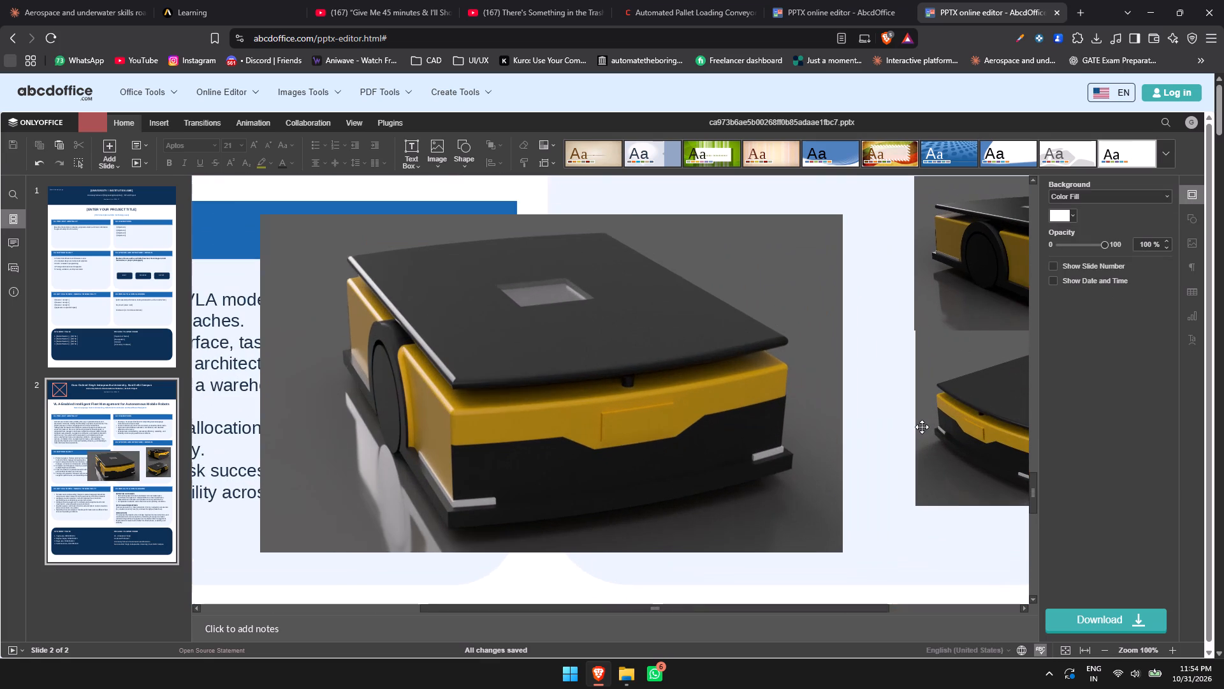
scroll(922, 427, left, 8)
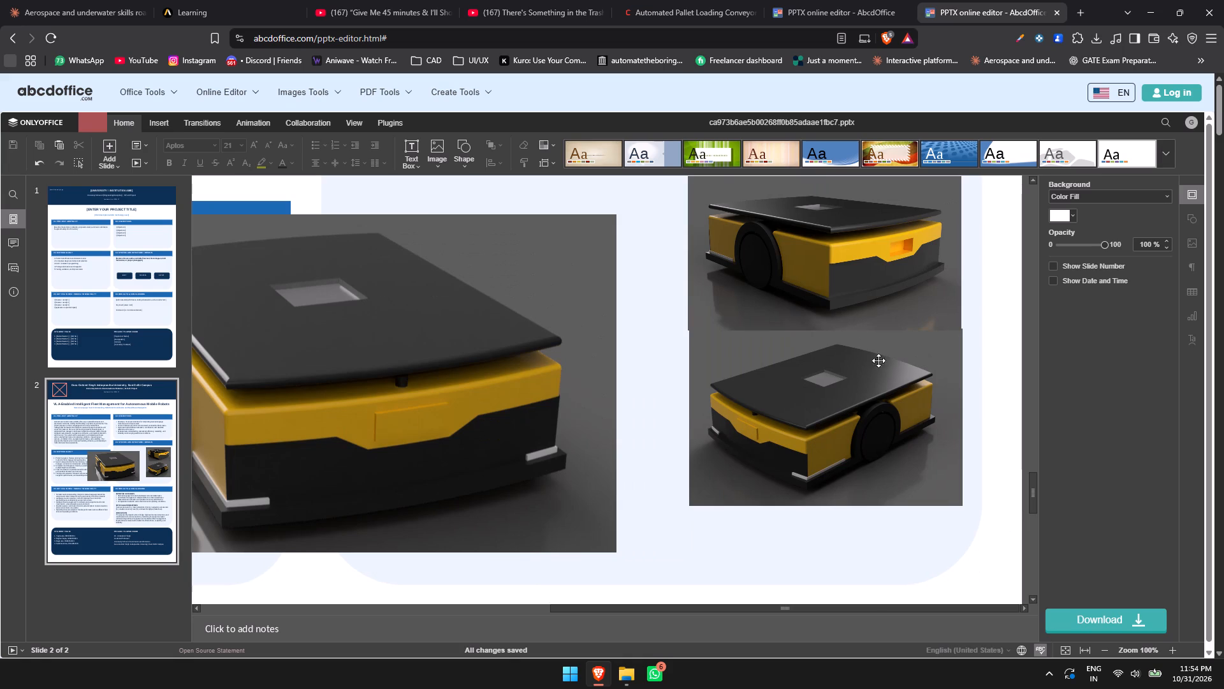
click(885, 373)
click(885, 373)
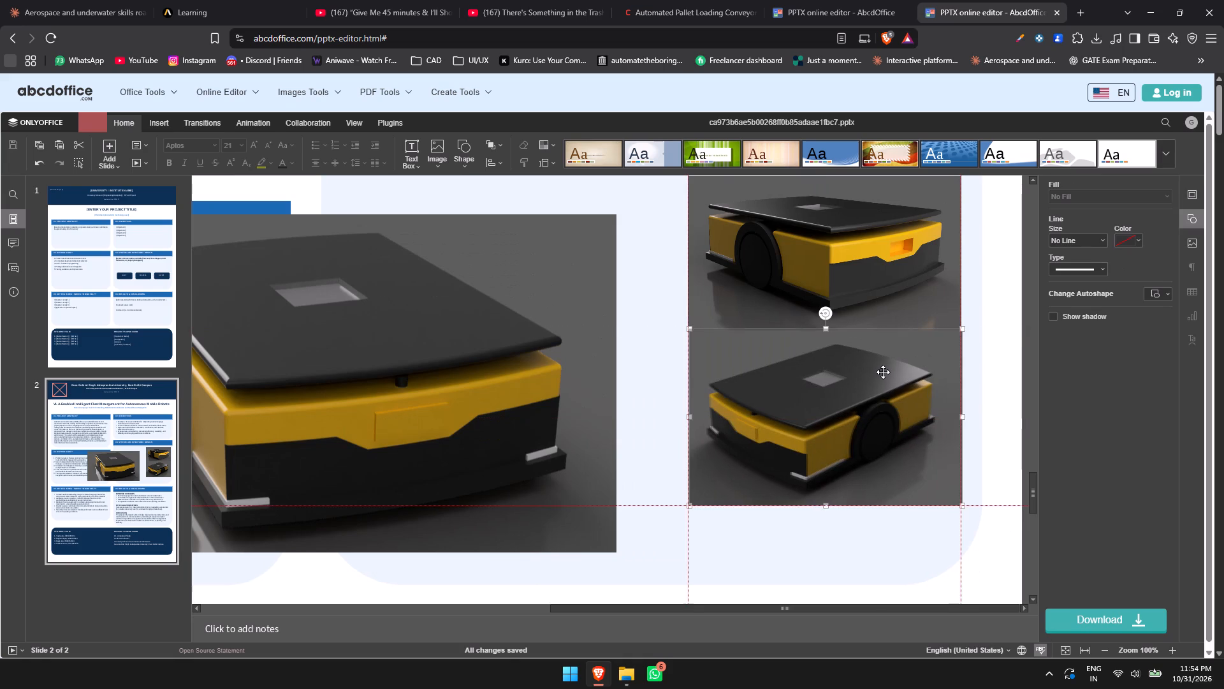
key(Escape)
click(926, 374)
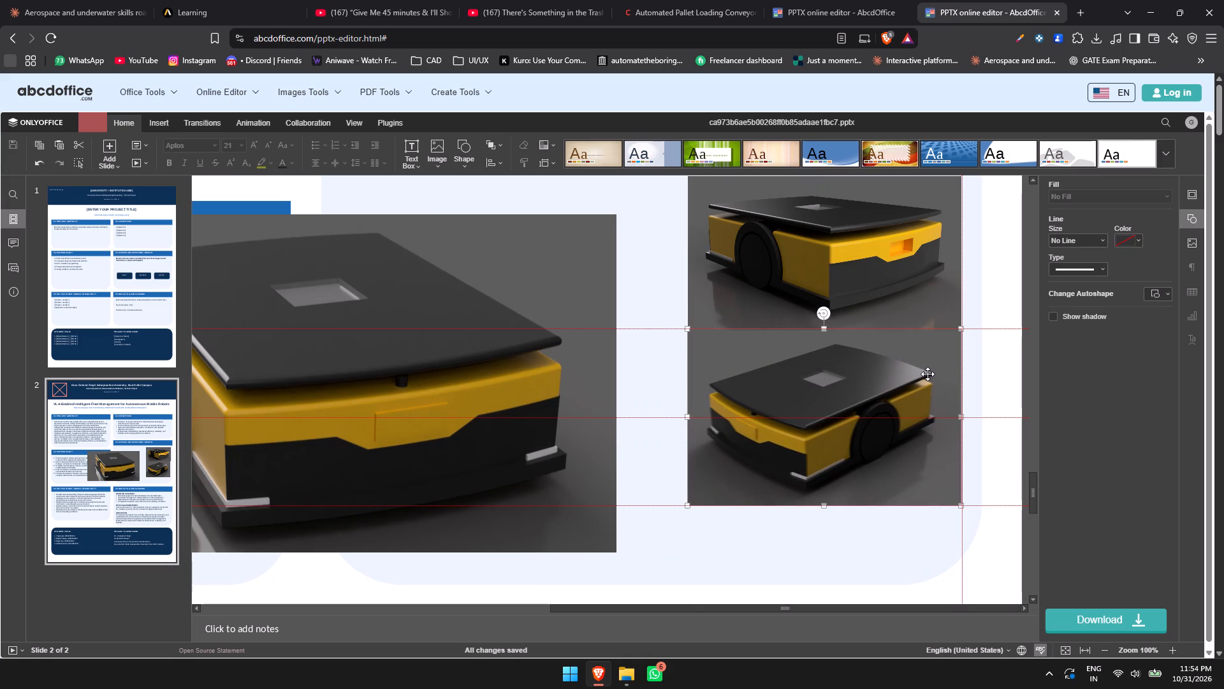
click(928, 374)
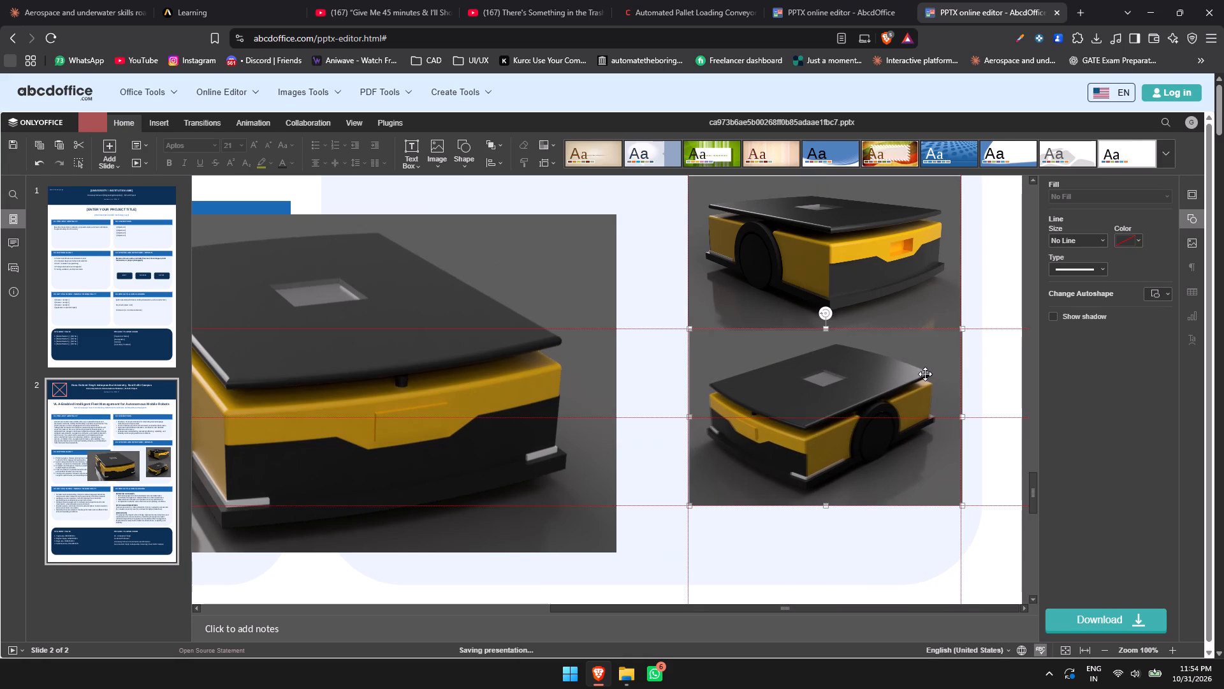
key(Escape)
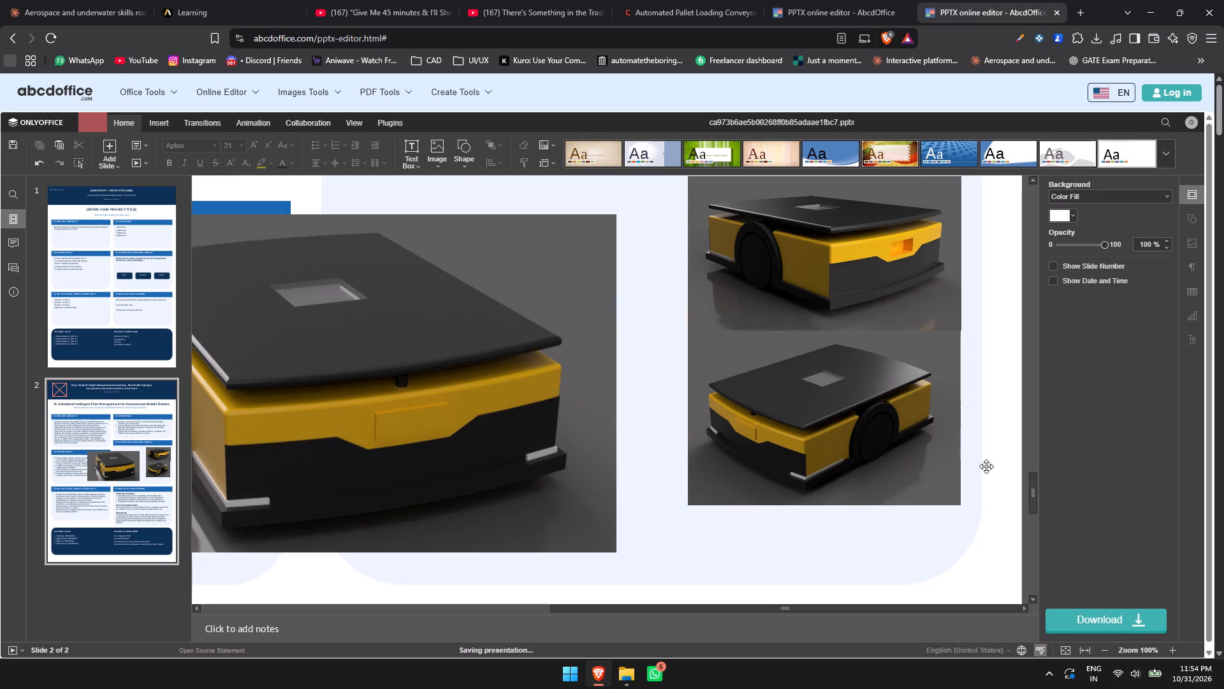
Move the large robot picture so its top-right corner meets the upper small image's top-left corner.
click(504, 311)
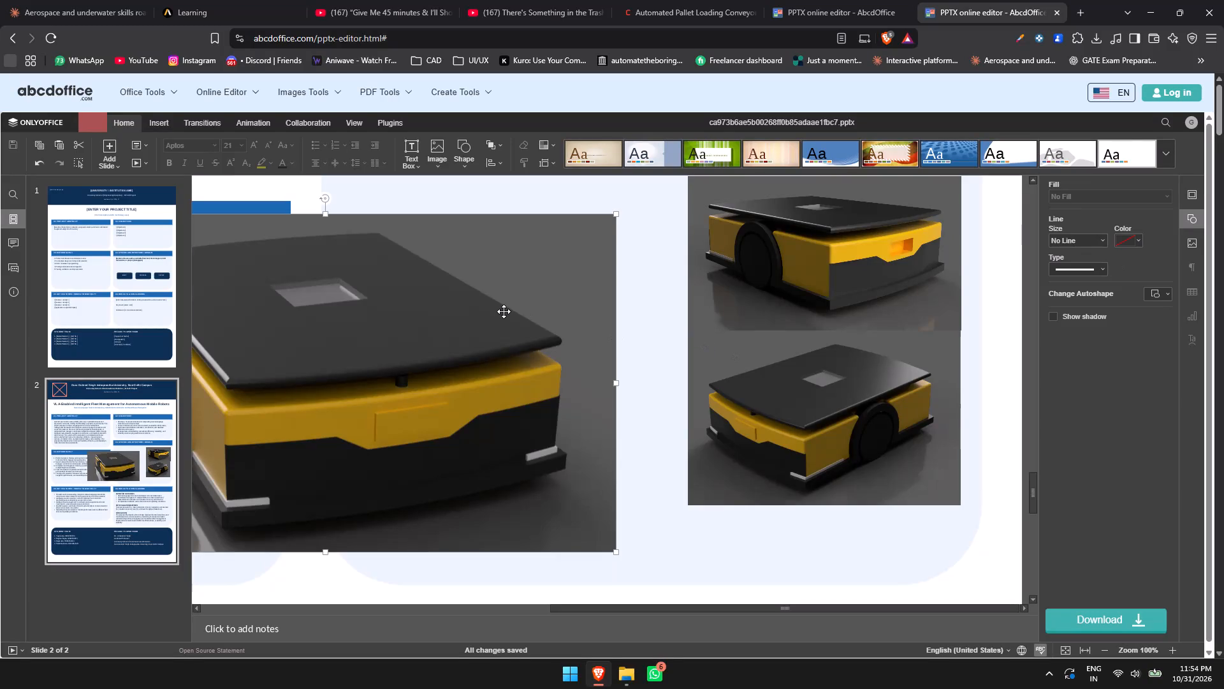
drag(741, 319, 795, 293)
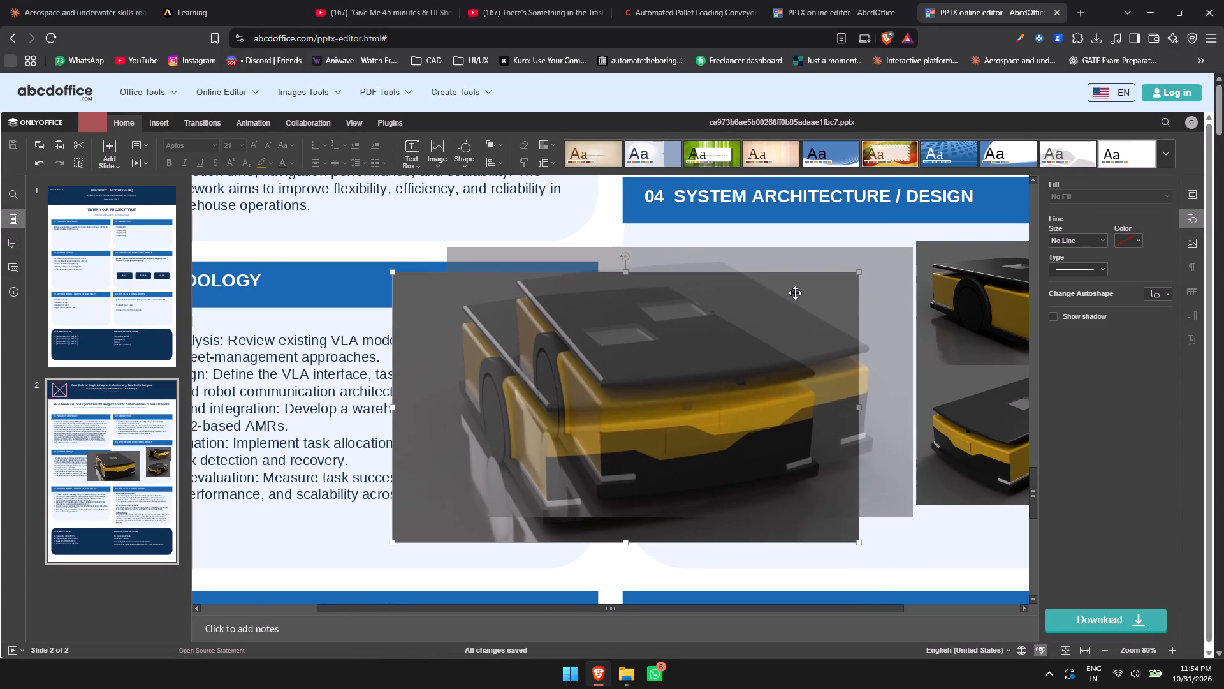
drag(795, 293, 798, 290)
Shrink the large robot picture from its lower-left corner until its height matches the upper small image beside it.
drag(447, 510, 709, 353)
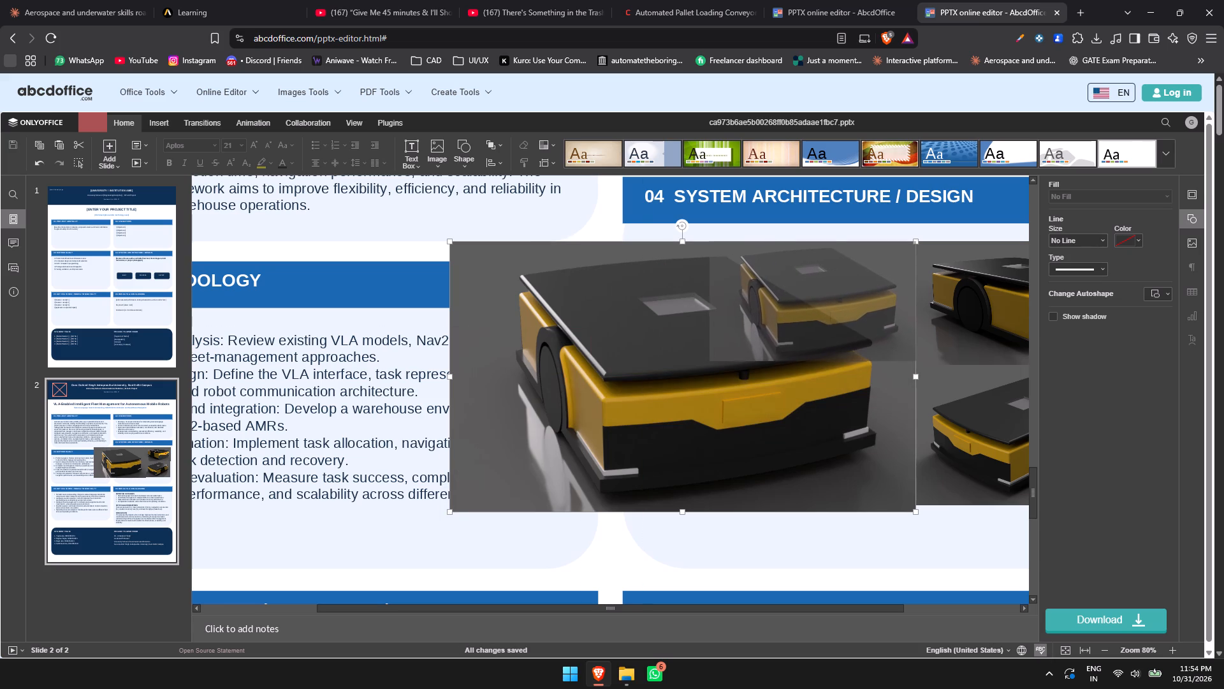
drag(709, 353, 701, 365)
key(Escape)
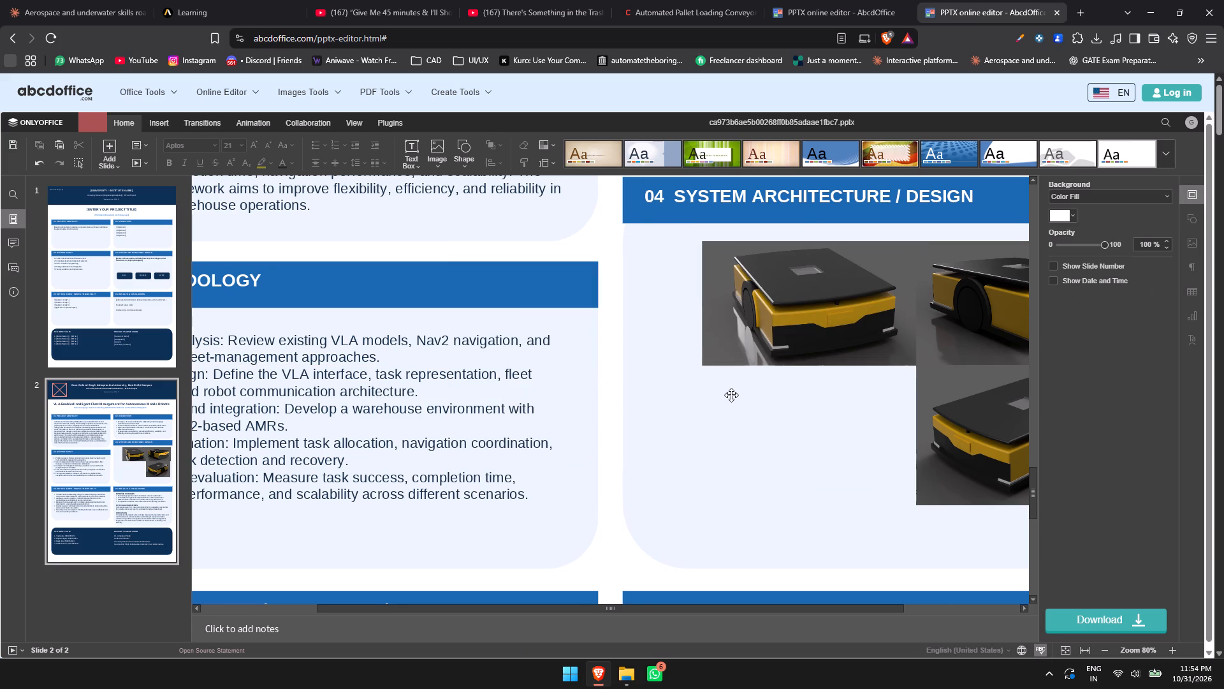
scroll(731, 395, left, 5)
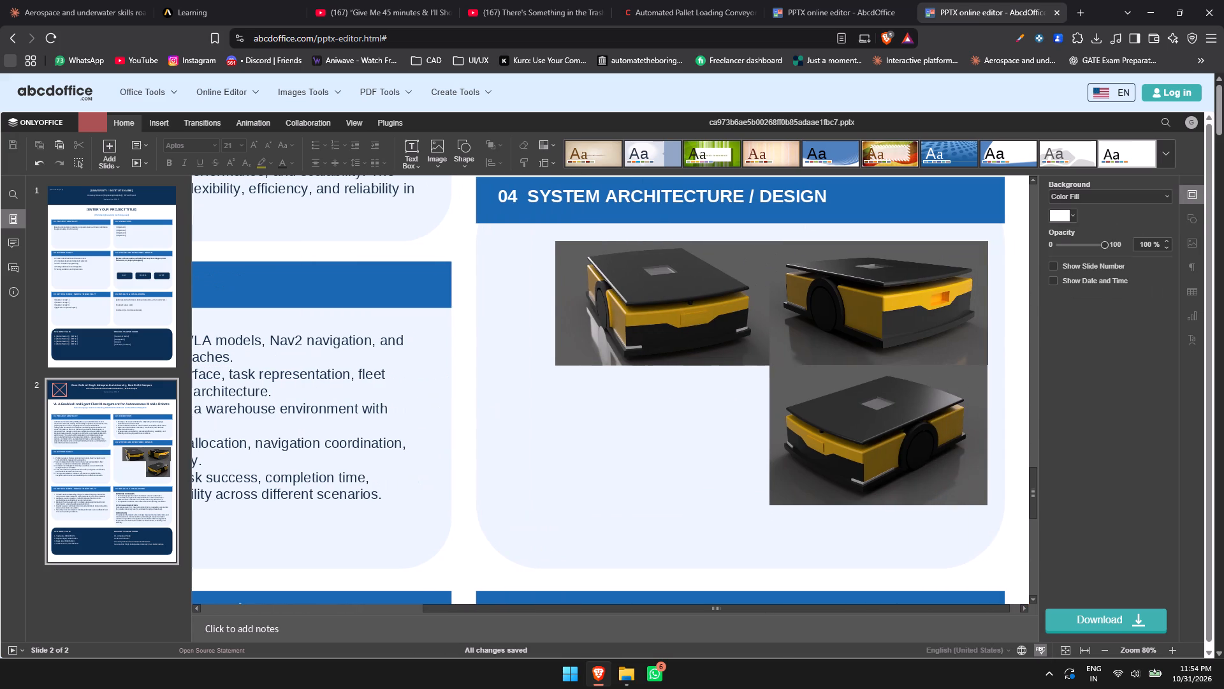
click(745, 350)
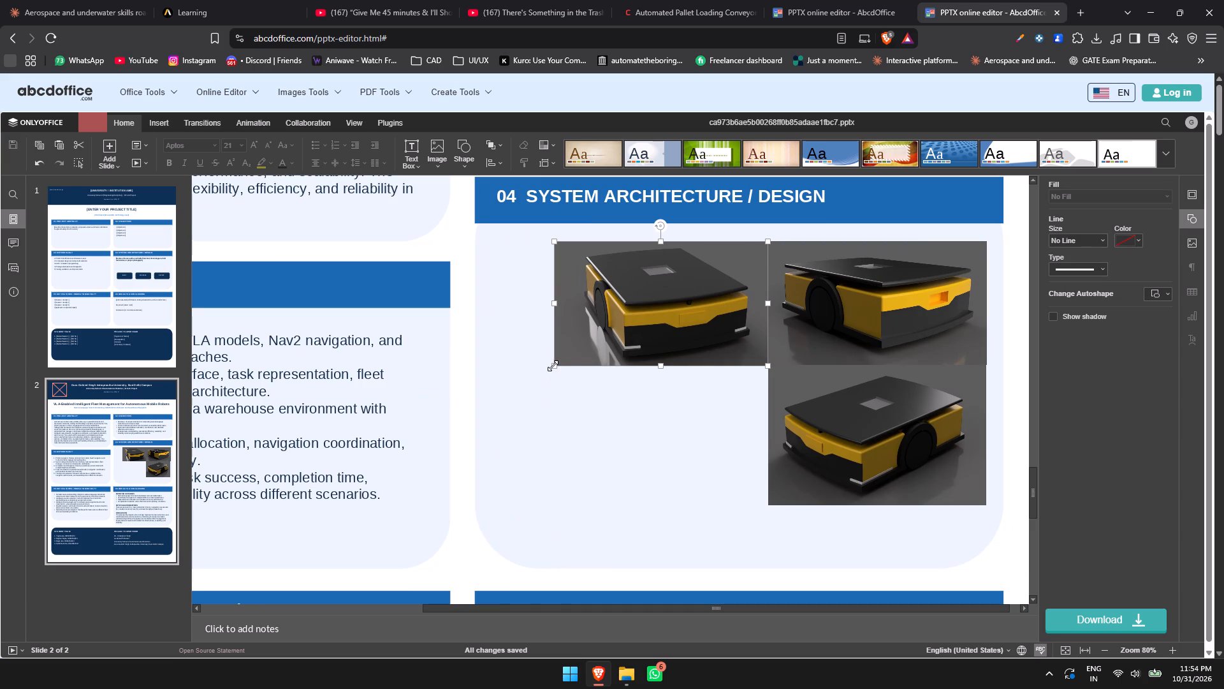
click(553, 366)
click(833, 396)
key(Escape)
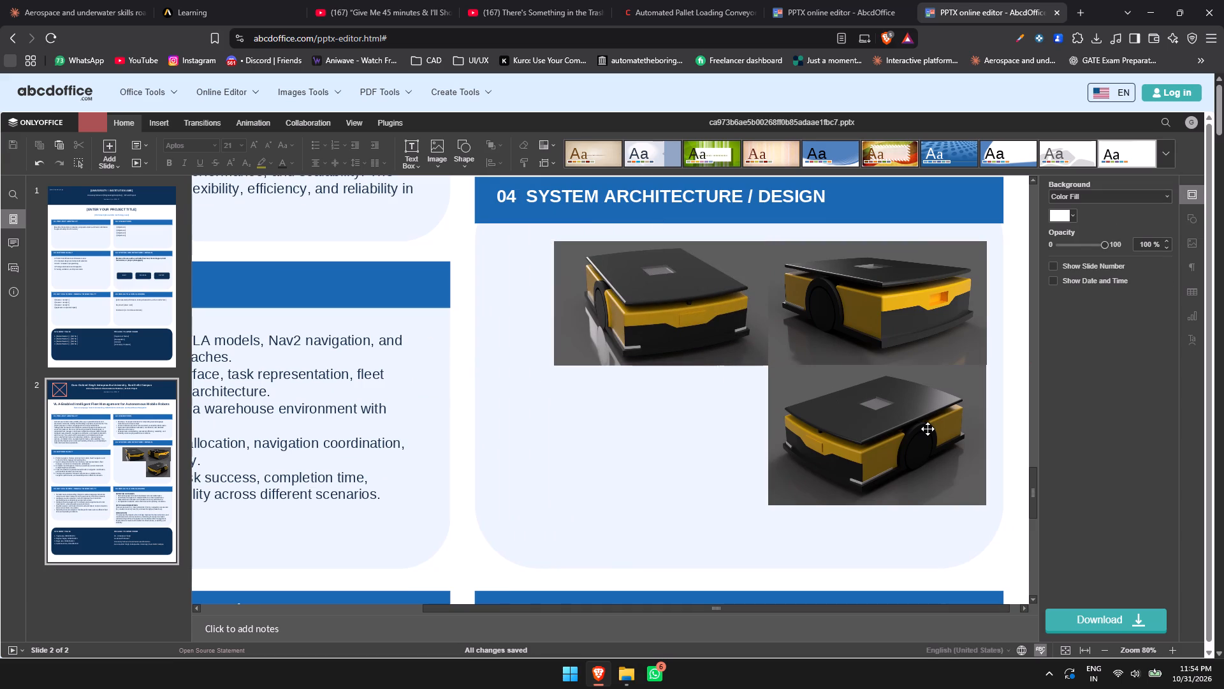
Move the lower robot image directly beneath the shrunken picture, with their left edges aligned and the two images touching.
click(928, 429)
drag(850, 424, 782, 427)
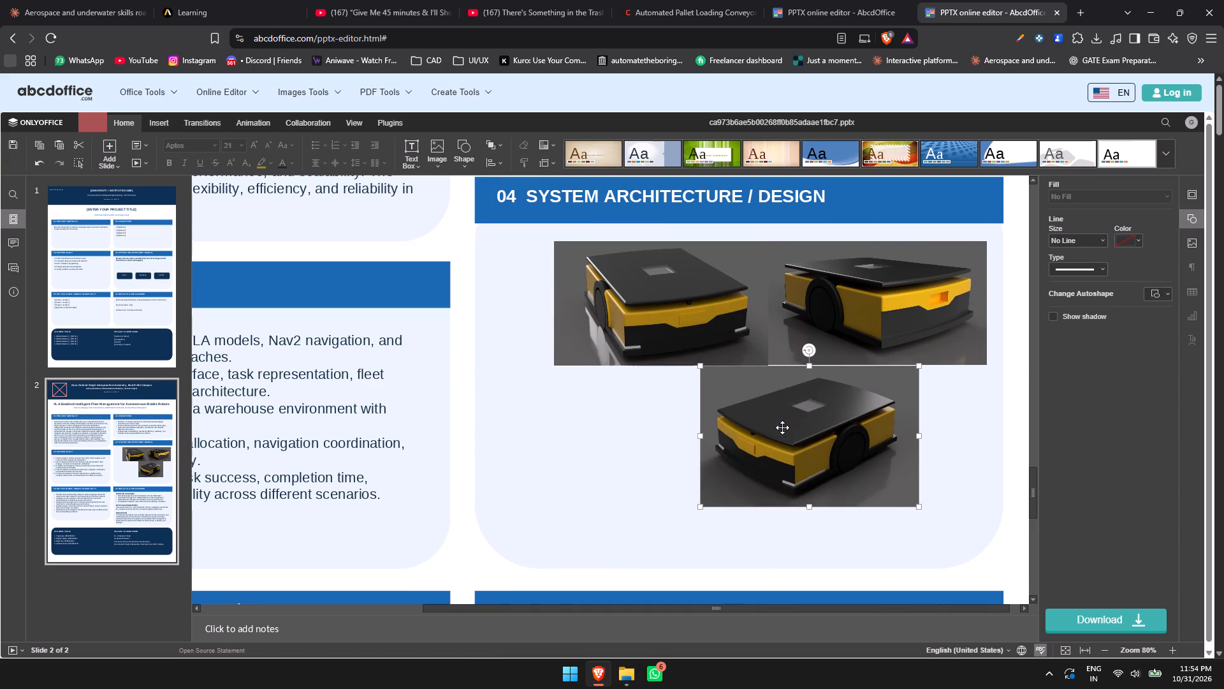
drag(782, 427, 633, 422)
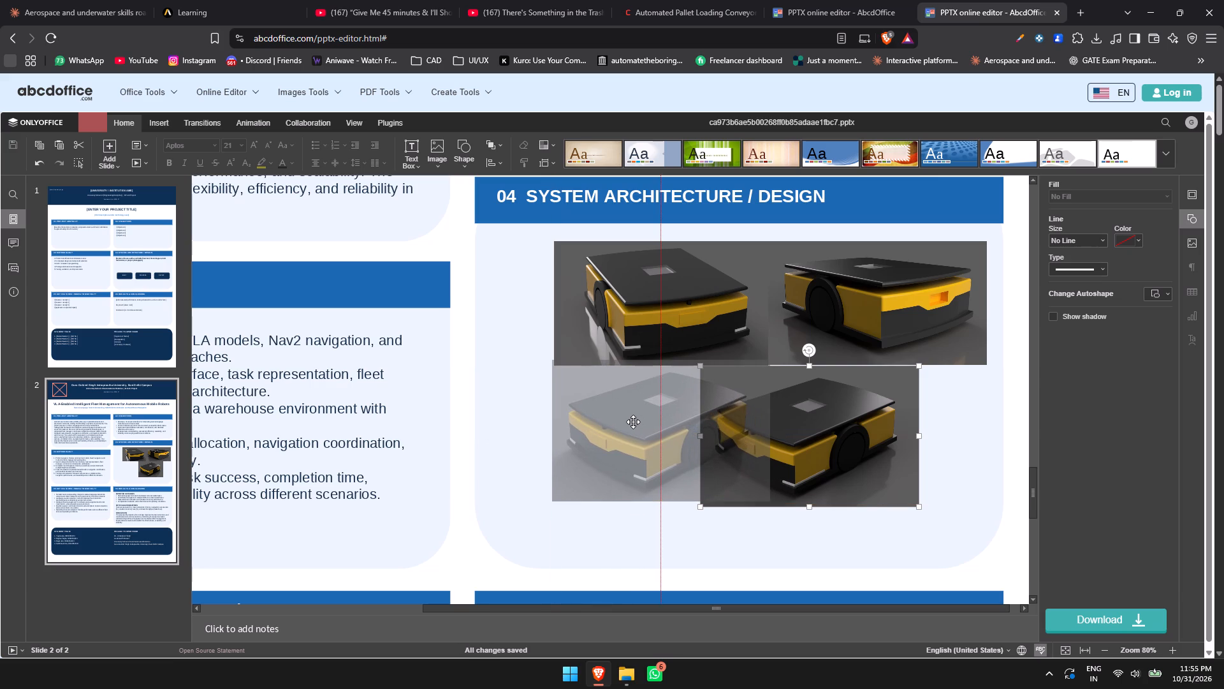
drag(633, 422, 637, 422)
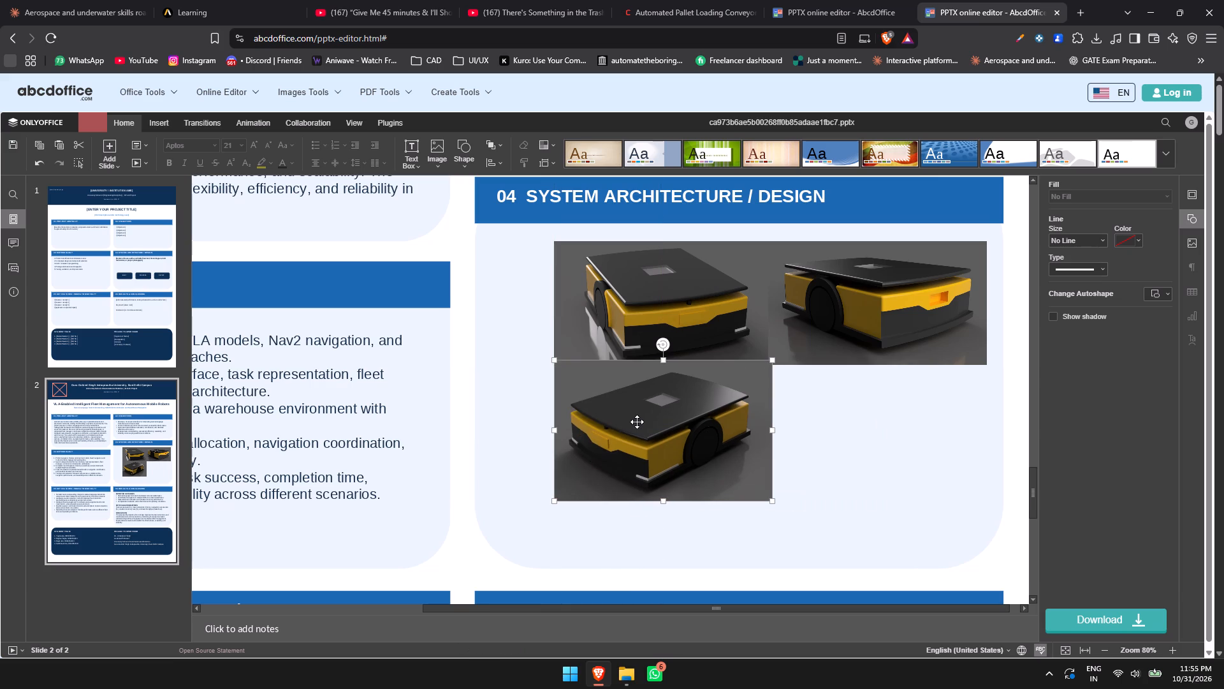
click(637, 422)
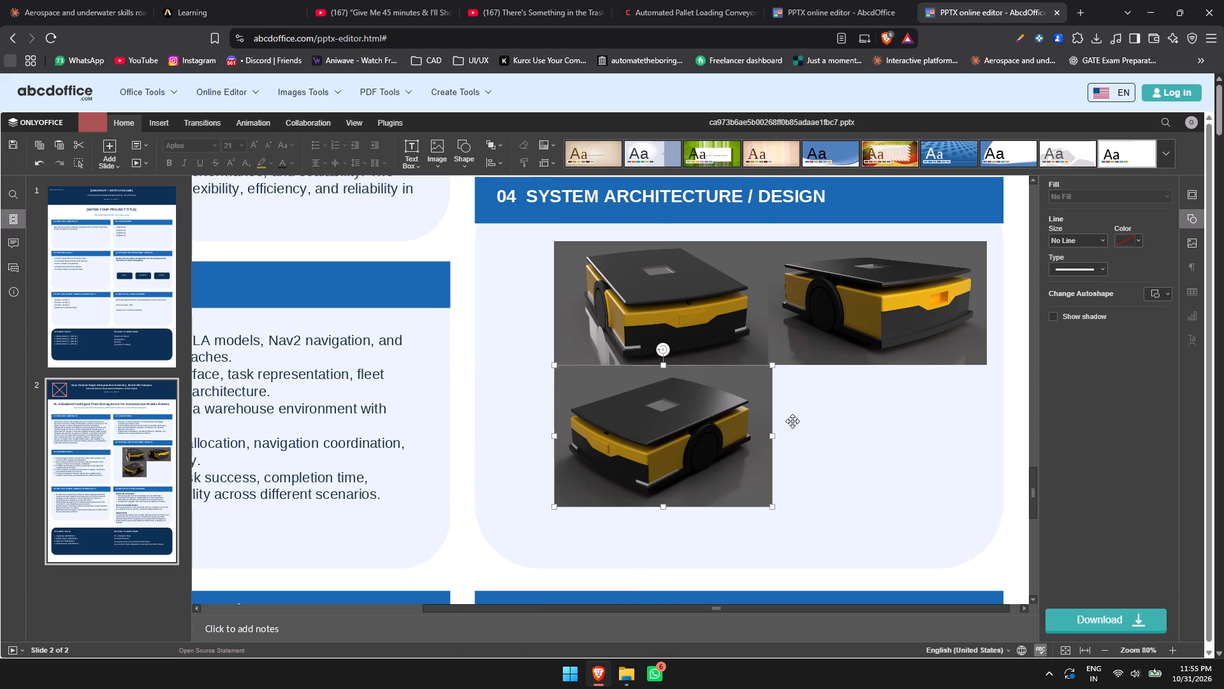
click(792, 421)
click(771, 399)
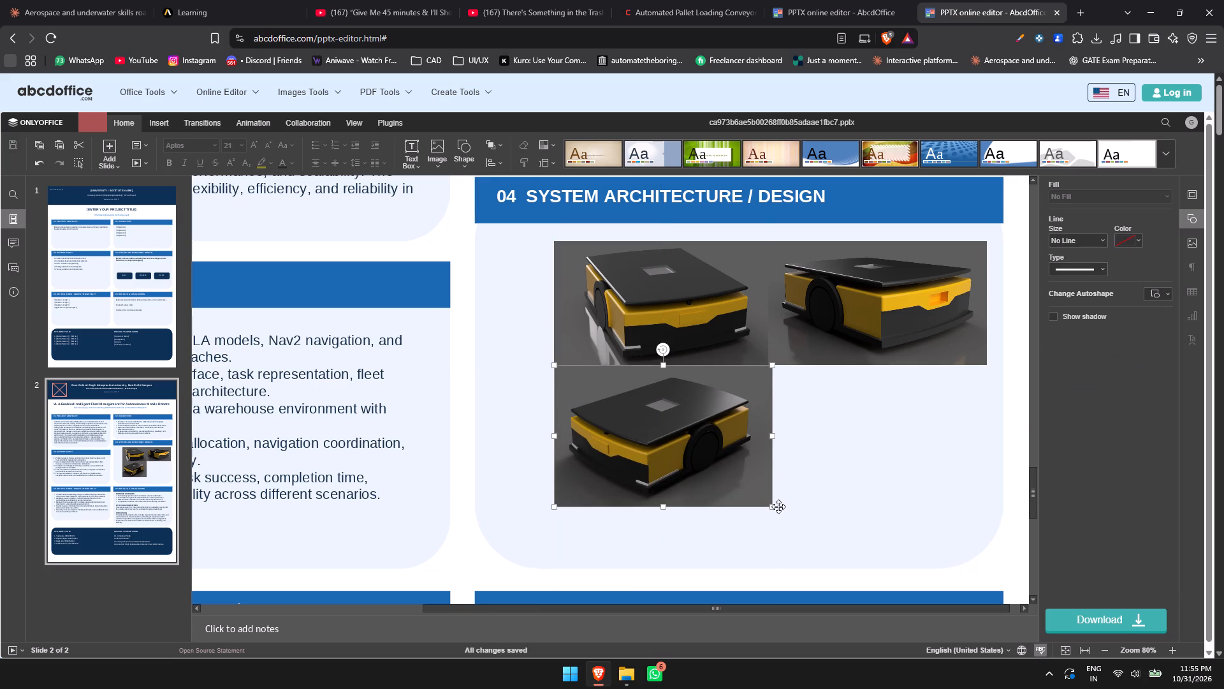
click(773, 507)
key(Escape)
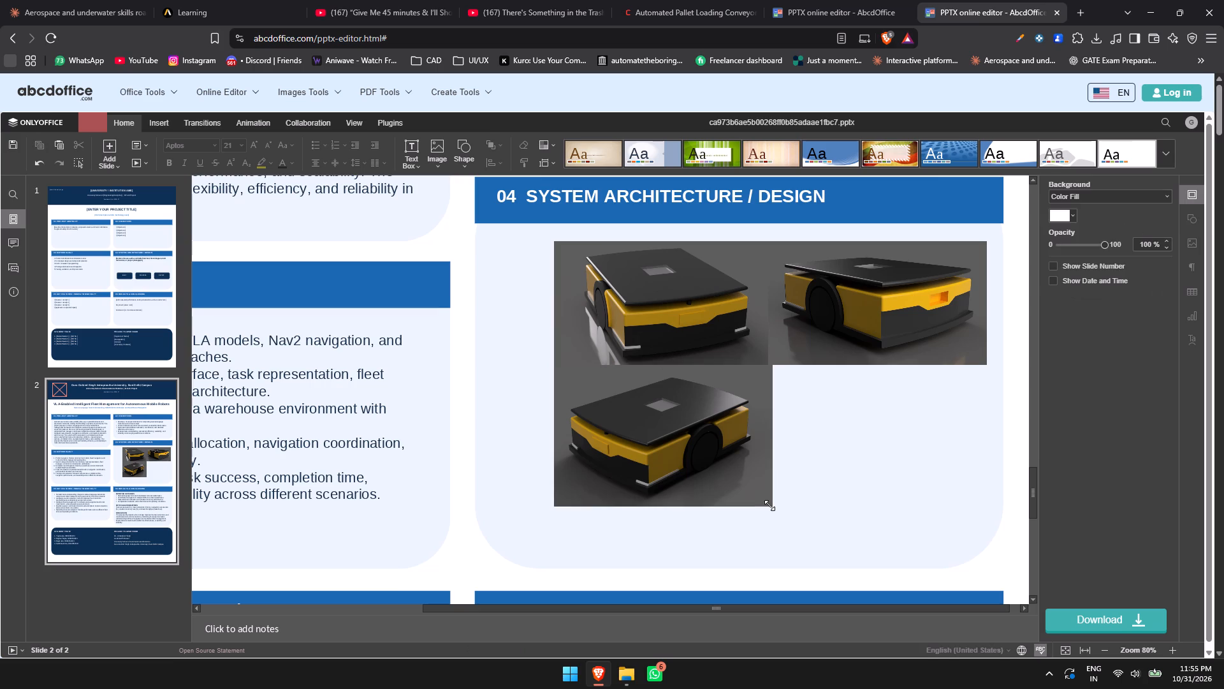
Select all three robot images and move them together toward the left side of the section 04 panel.
click(768, 477)
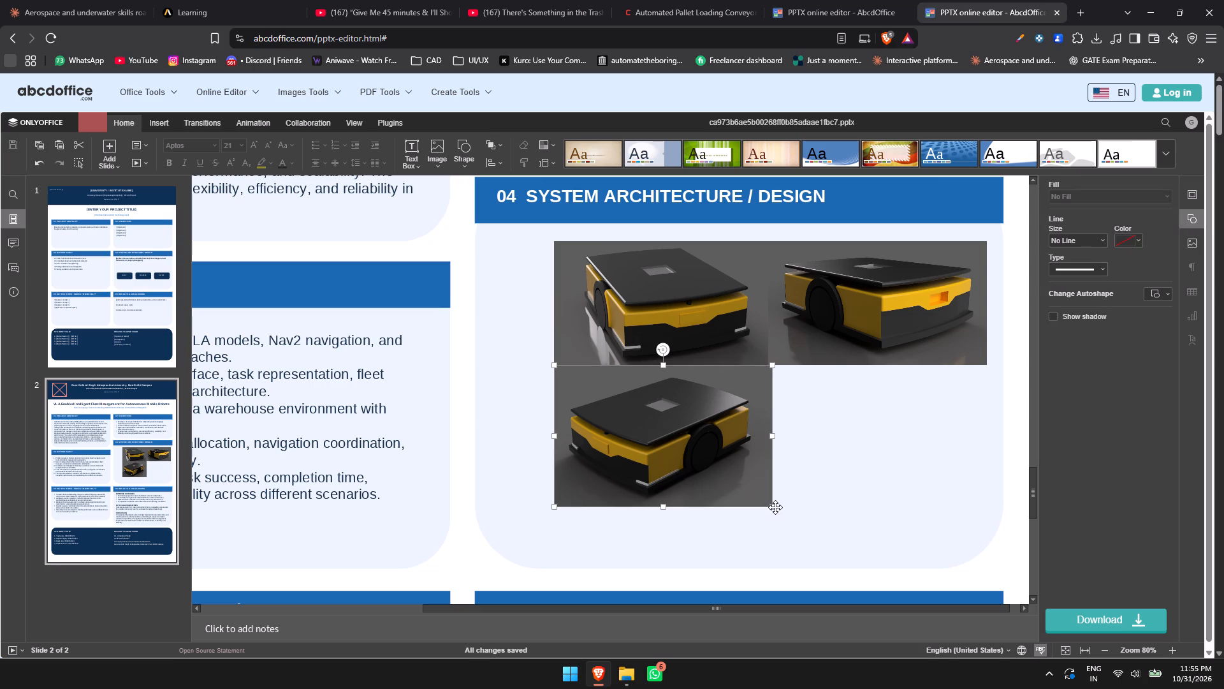
shift+click(683, 319)
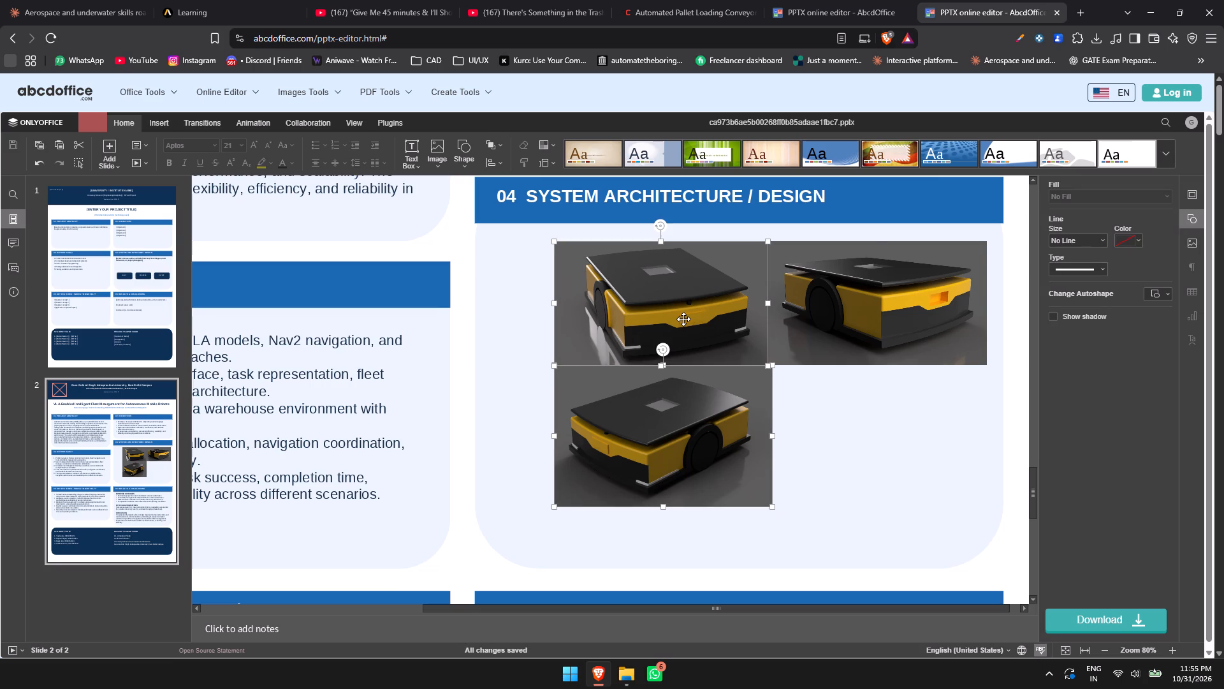
shift+click(859, 342)
drag(859, 342, 832, 341)
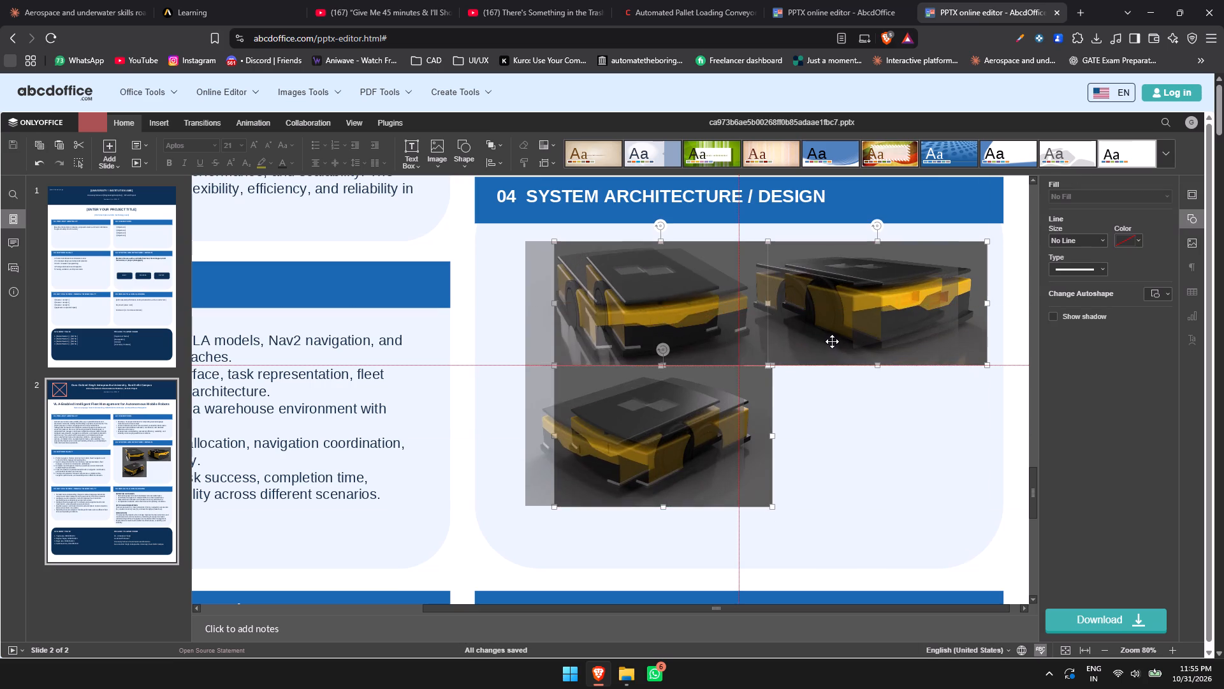
drag(832, 341, 802, 340)
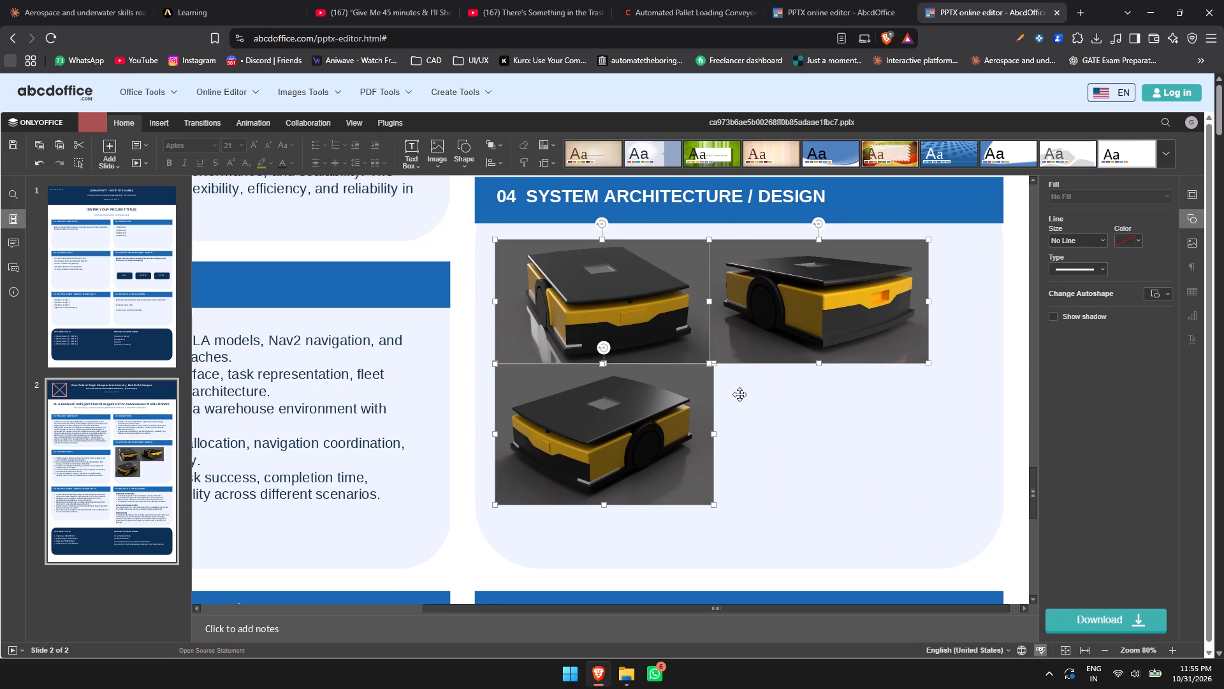
Enlarge the three selected robot images together slightly and shift them right, back inside the section 04 panel.
drag(710, 364, 732, 376)
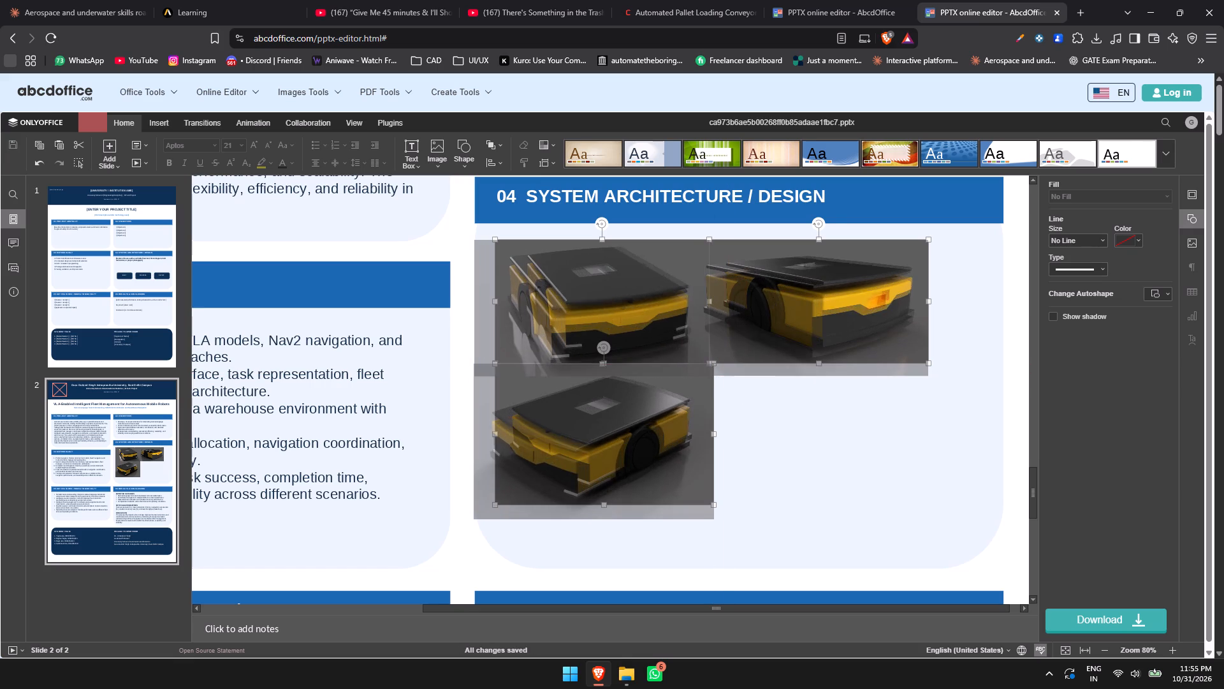
drag(732, 376, 734, 376)
drag(750, 331, 765, 329)
drag(765, 329, 773, 329)
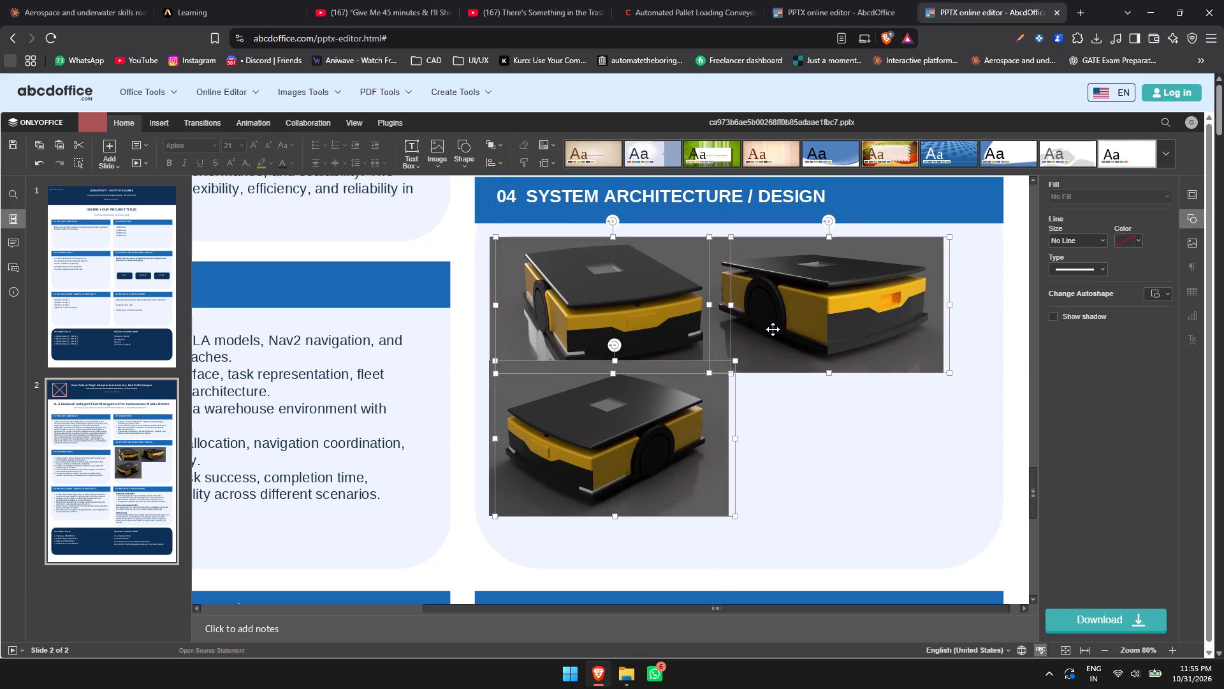
Move the upper-right robot image in section 04 rightward until it sits flush against the upper-left image, with their tops aligned.
scroll(812, 255, up, 4)
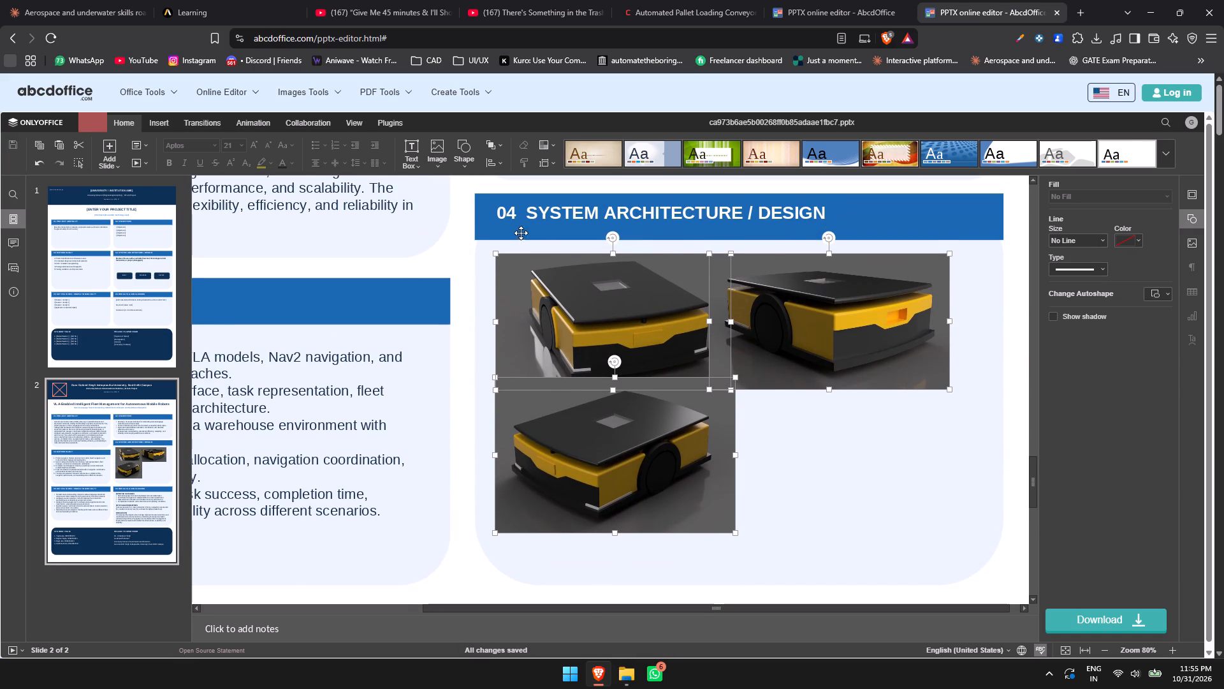
click(478, 263)
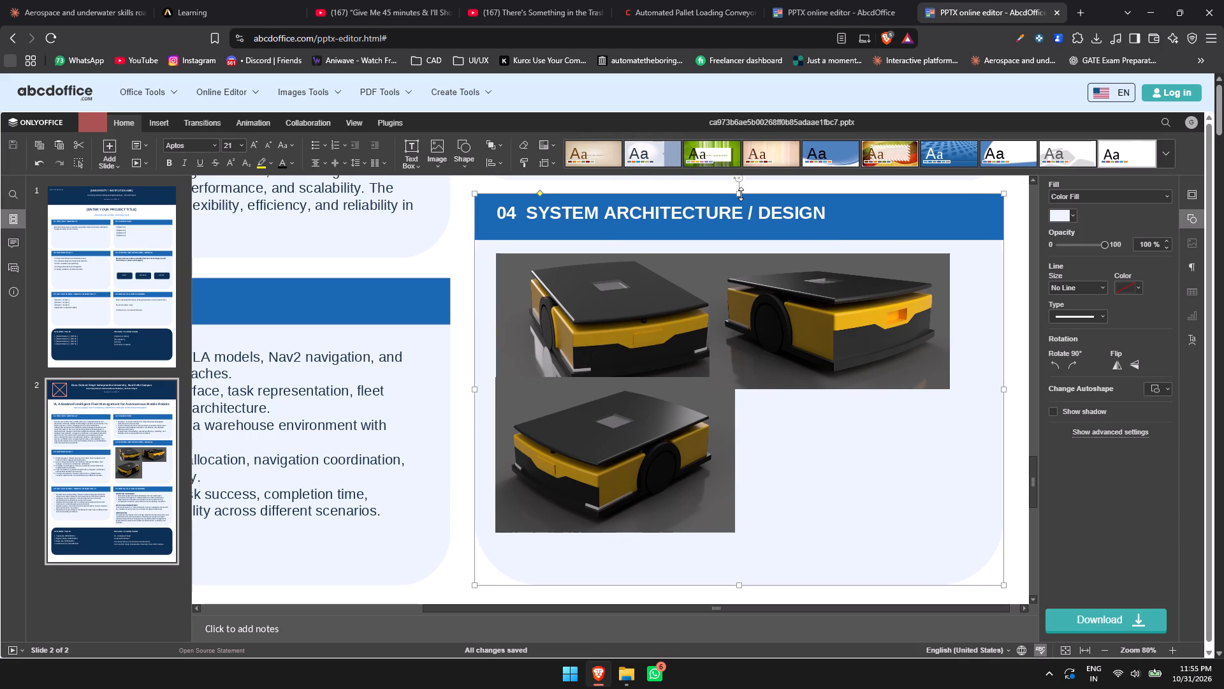
click(741, 194)
key(Escape)
click(756, 332)
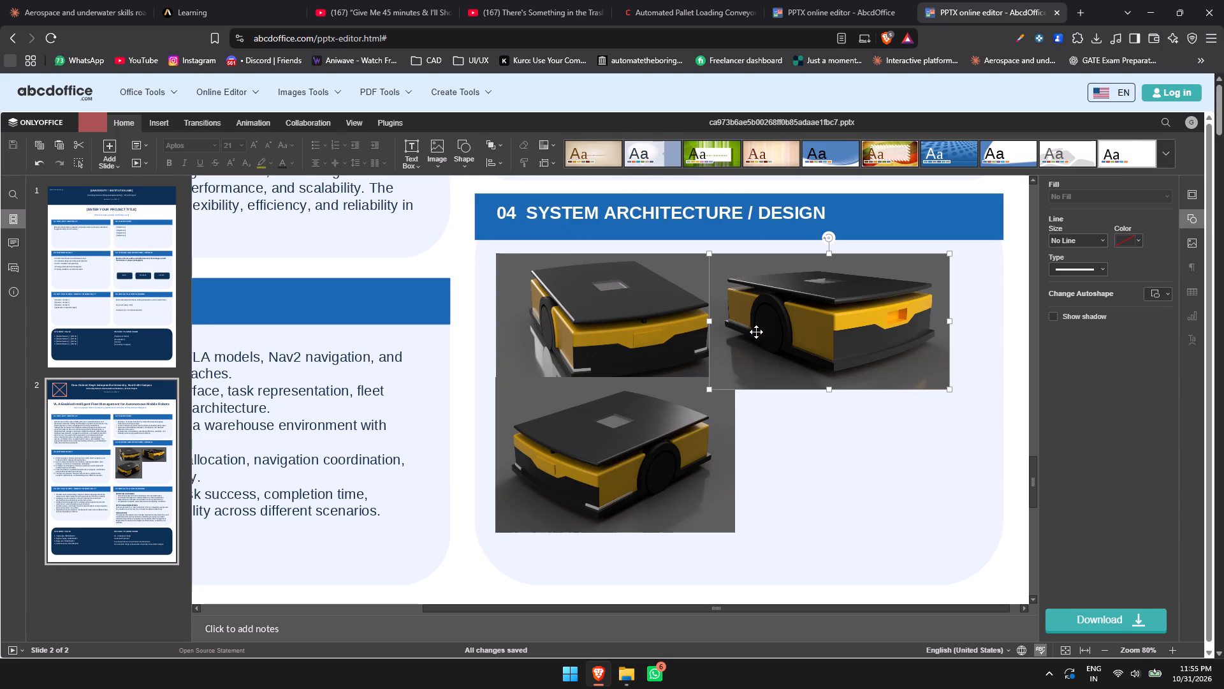
drag(773, 329, 805, 332)
click(805, 332)
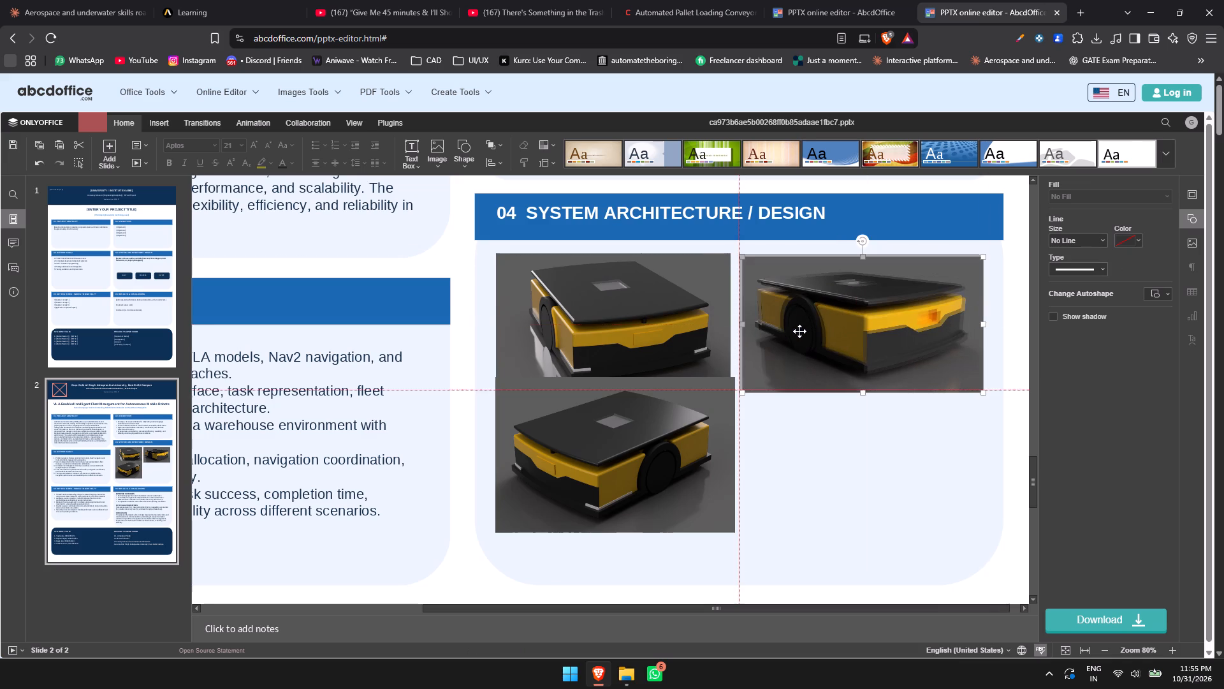
drag(801, 330, 793, 327)
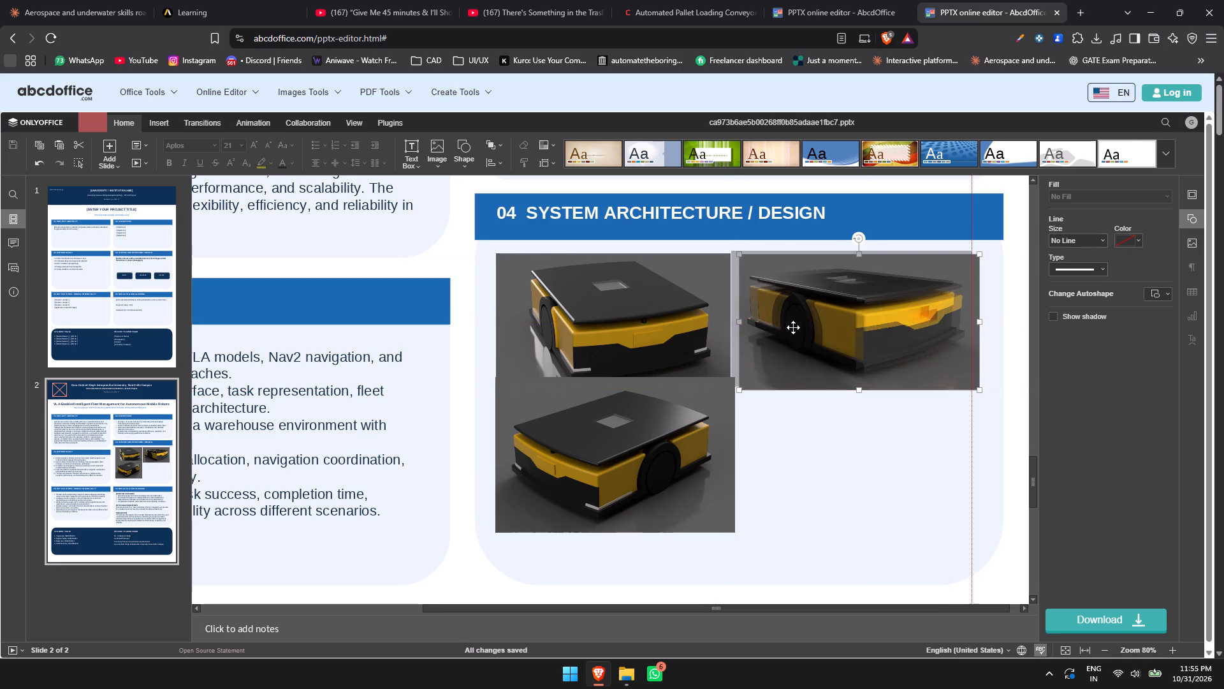
drag(793, 327, 795, 330)
click(795, 330)
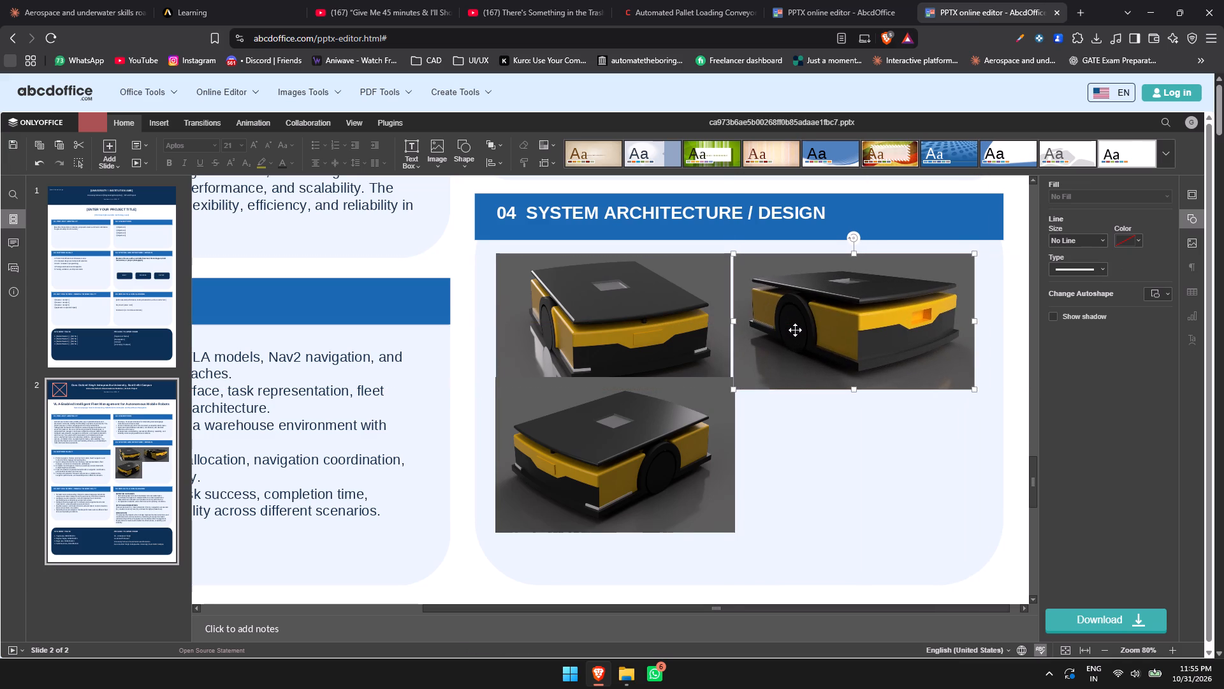
Move the lower robot image down so its top edge meets the bottom of the upper-left image, keeping left edges aligned.
click(692, 386)
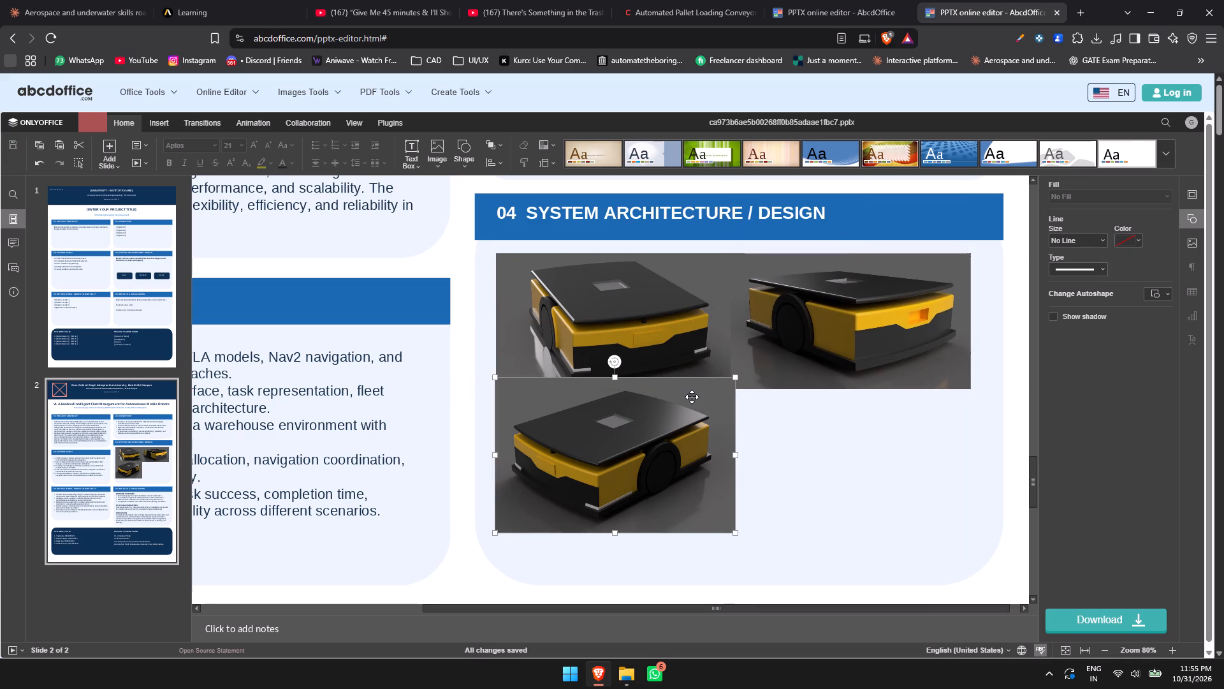
drag(692, 397, 693, 411)
drag(693, 411, 694, 419)
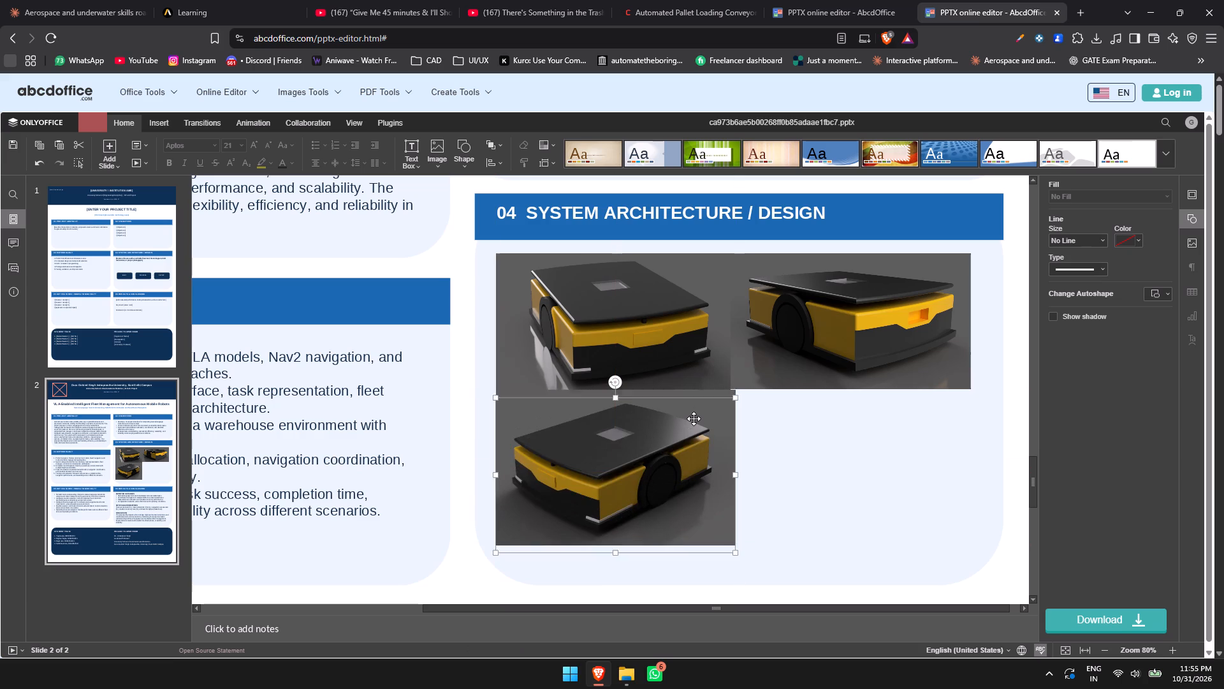
drag(694, 419, 694, 410)
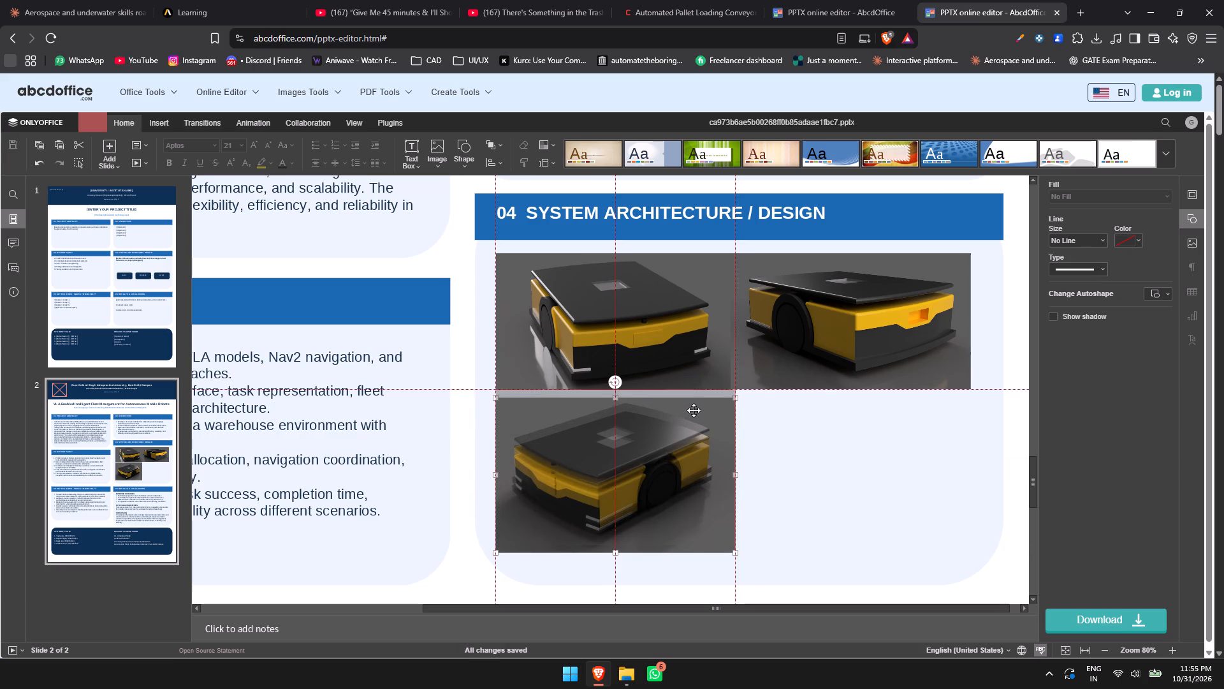
click(810, 415)
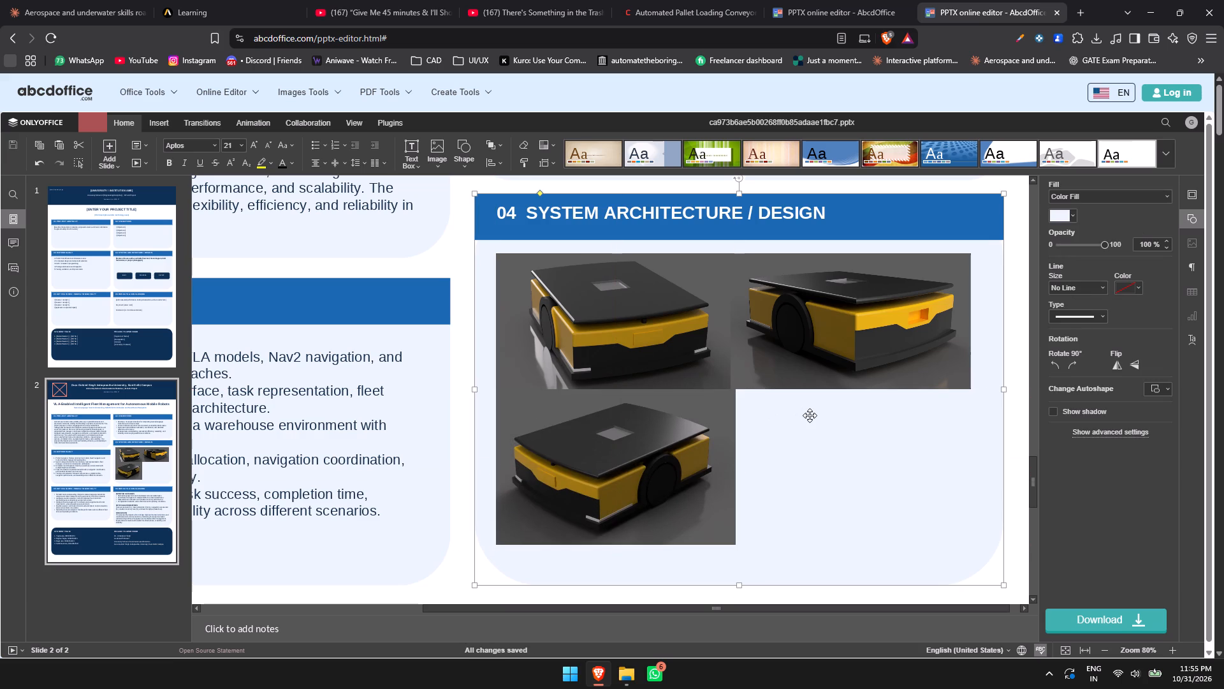
Enlarge the upper-left robot image slightly from its lower-right corner so its width matches the lower image.
click(714, 318)
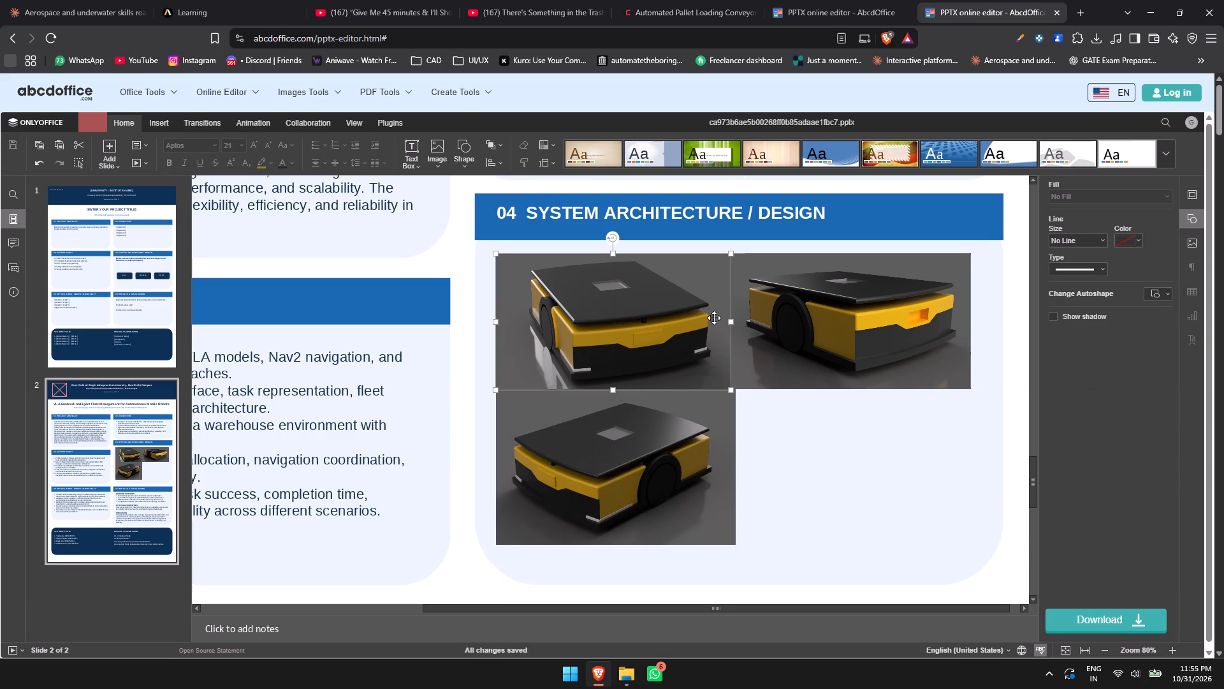
click(729, 389)
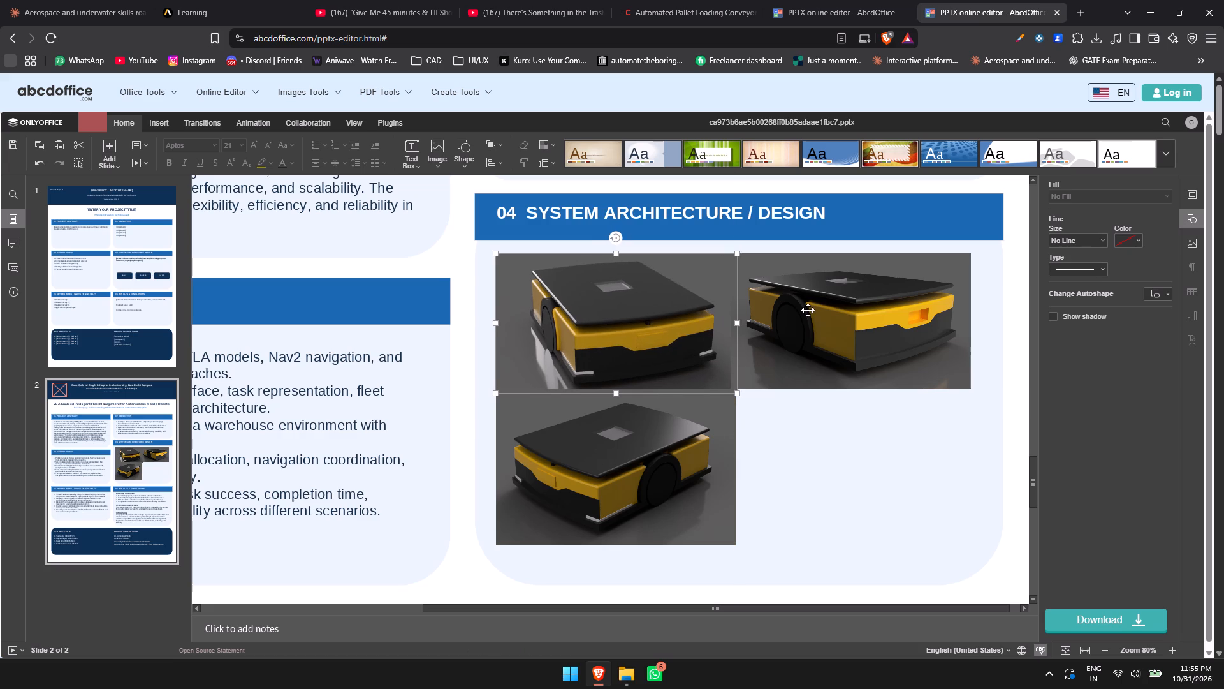
click(738, 392)
click(736, 395)
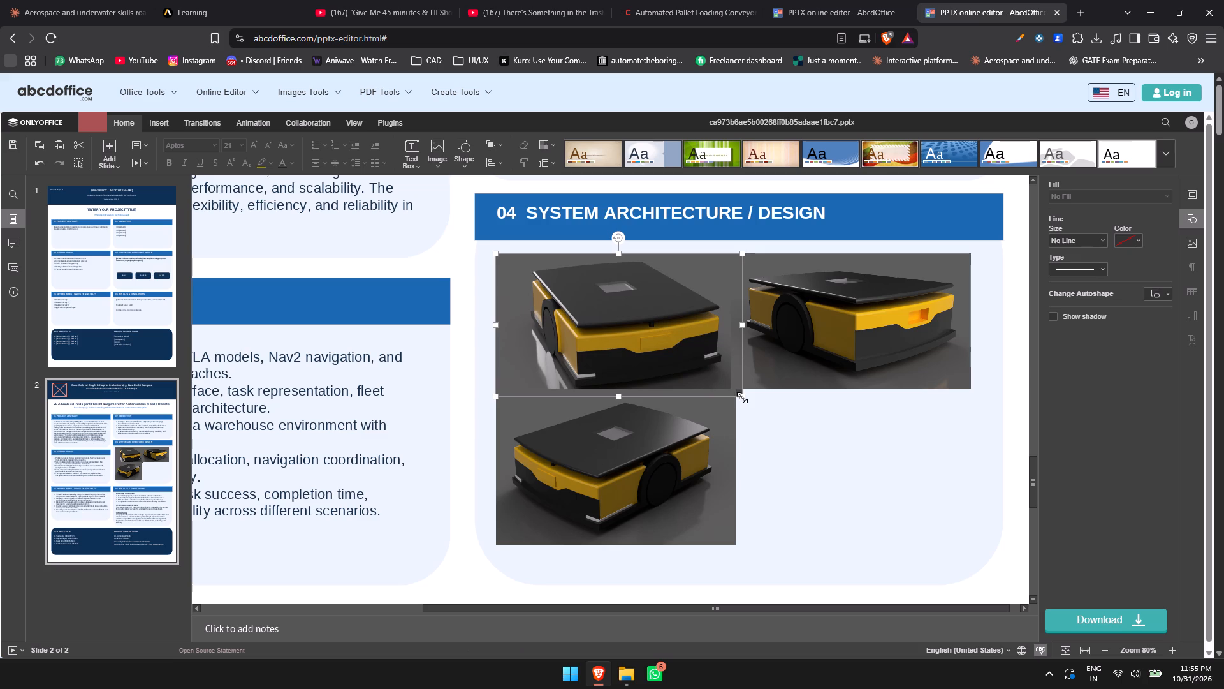
double_click(745, 399)
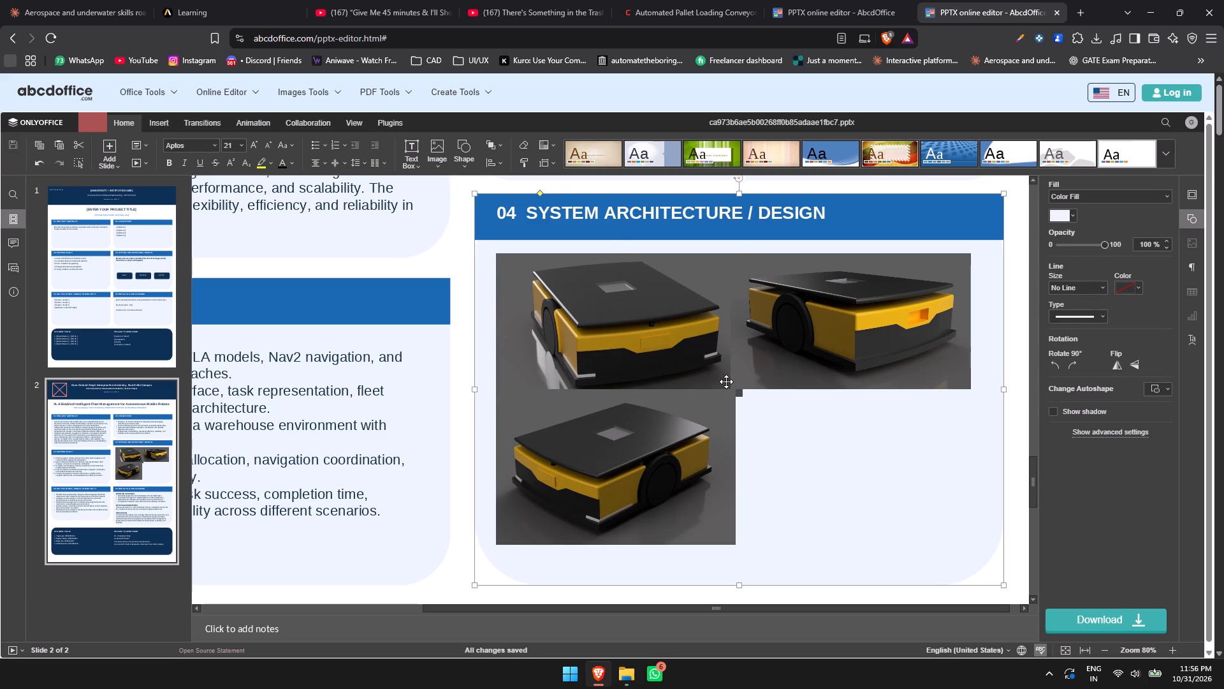
click(726, 382)
drag(743, 398, 740, 396)
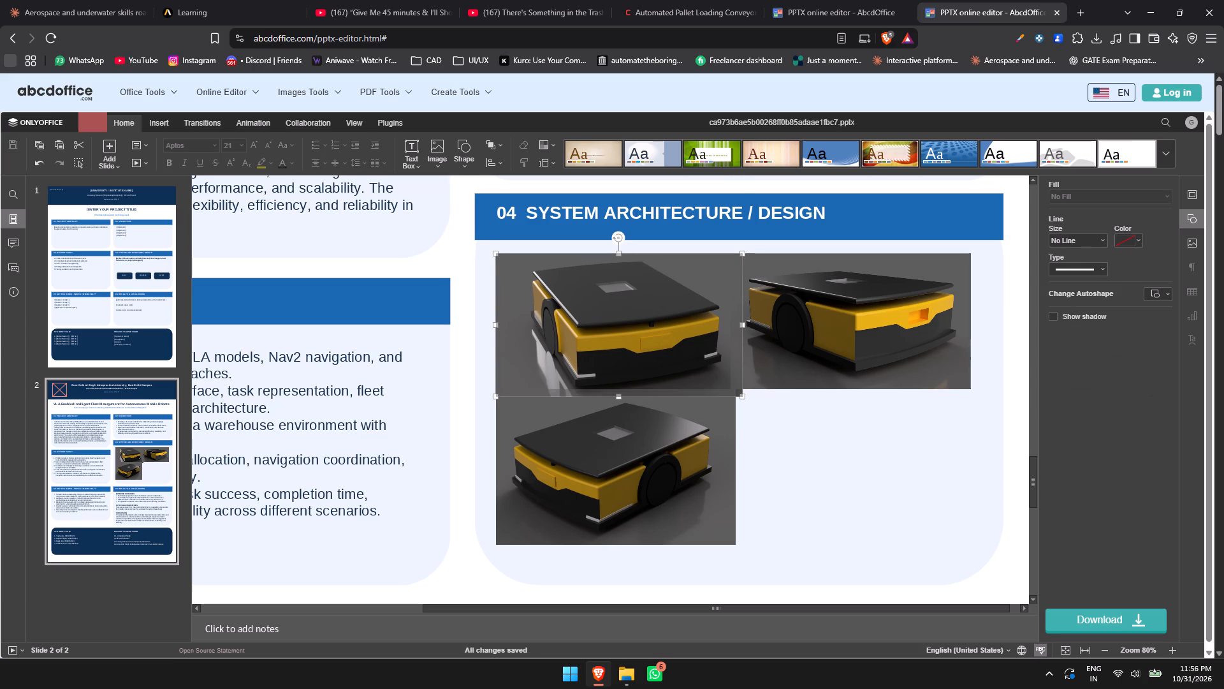
drag(740, 396, 736, 392)
Shift the upper-right robot image slightly right so it sits flush beside the enlarged upper-left image, and deselect it.
click(801, 362)
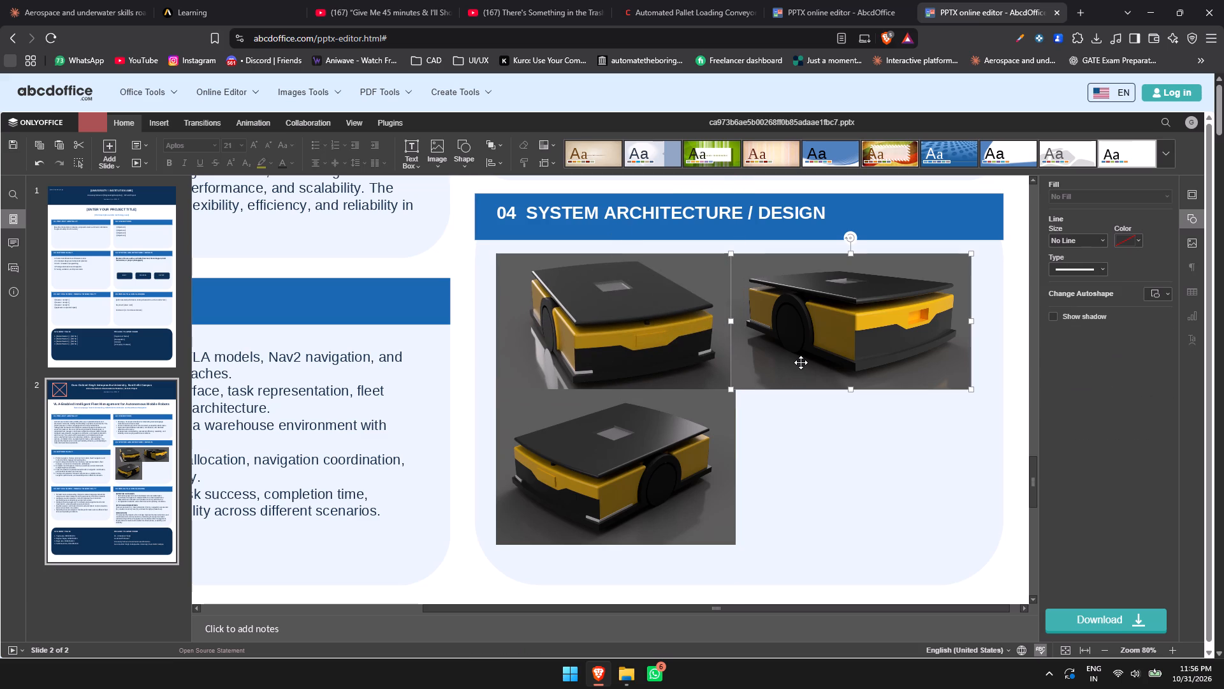
click(801, 362)
drag(801, 363, 808, 364)
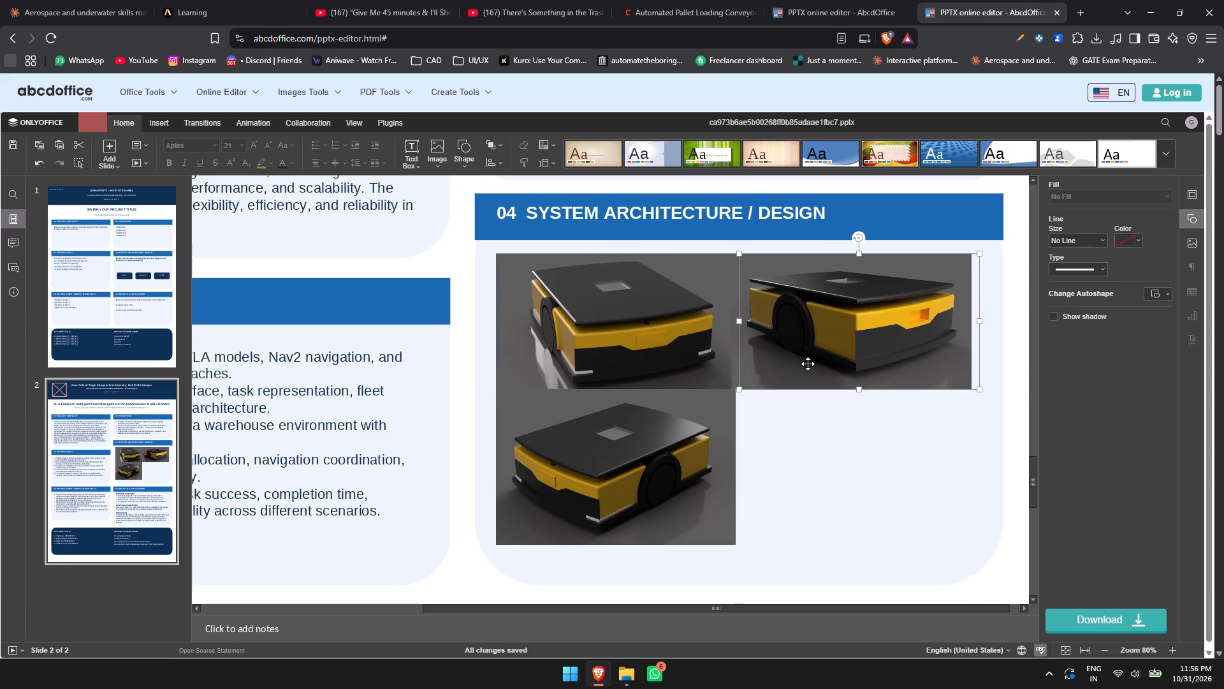
click(808, 364)
key(Escape)
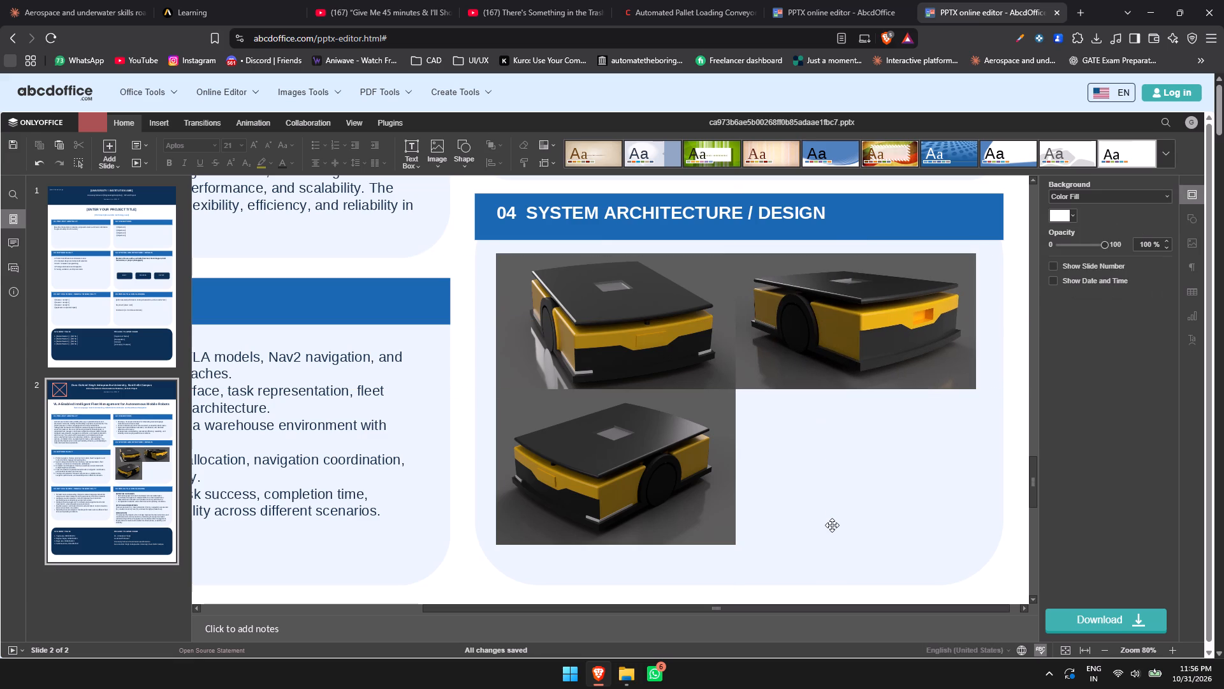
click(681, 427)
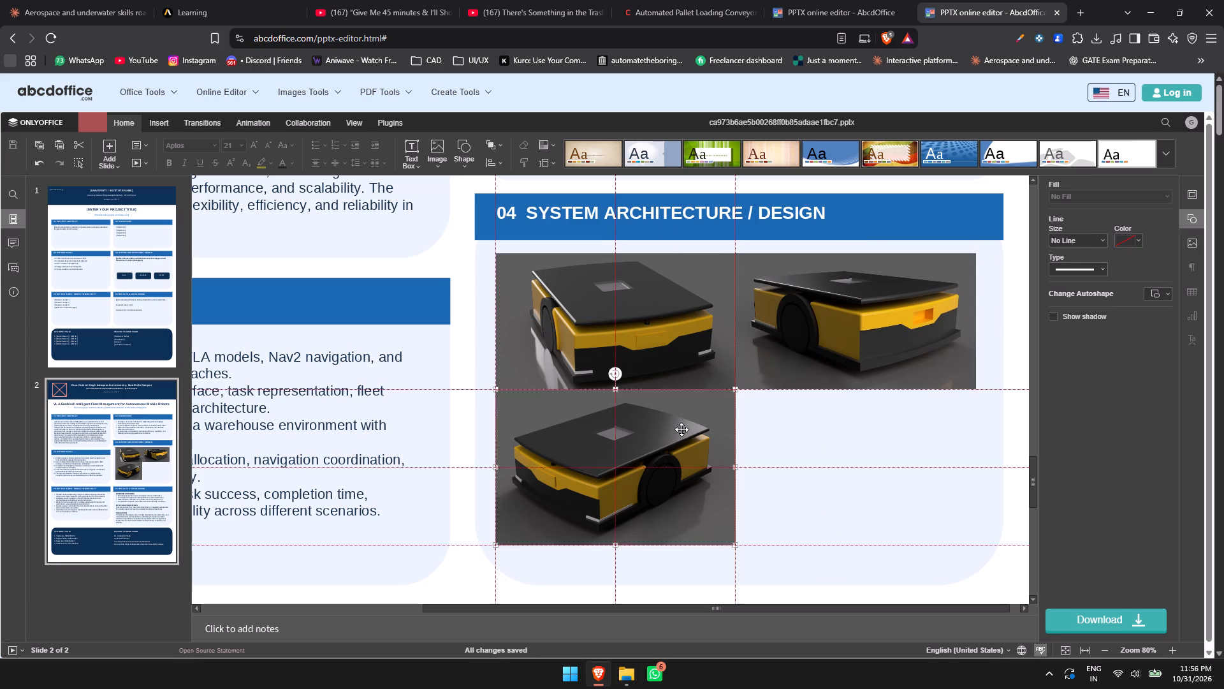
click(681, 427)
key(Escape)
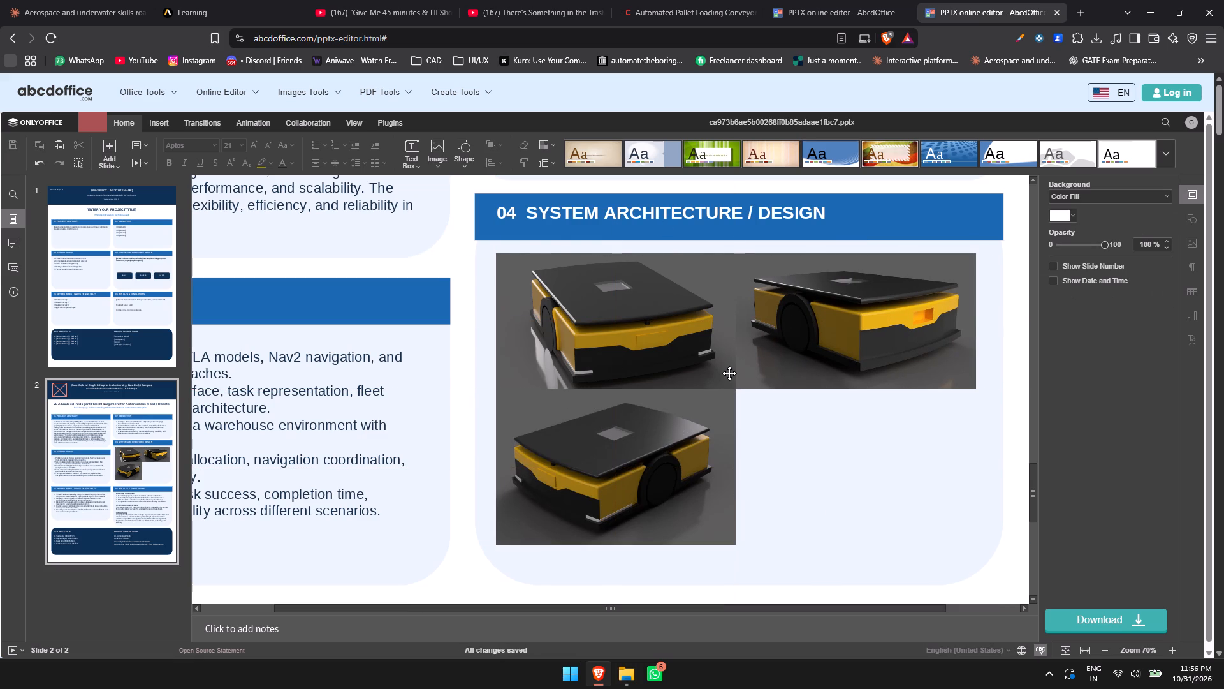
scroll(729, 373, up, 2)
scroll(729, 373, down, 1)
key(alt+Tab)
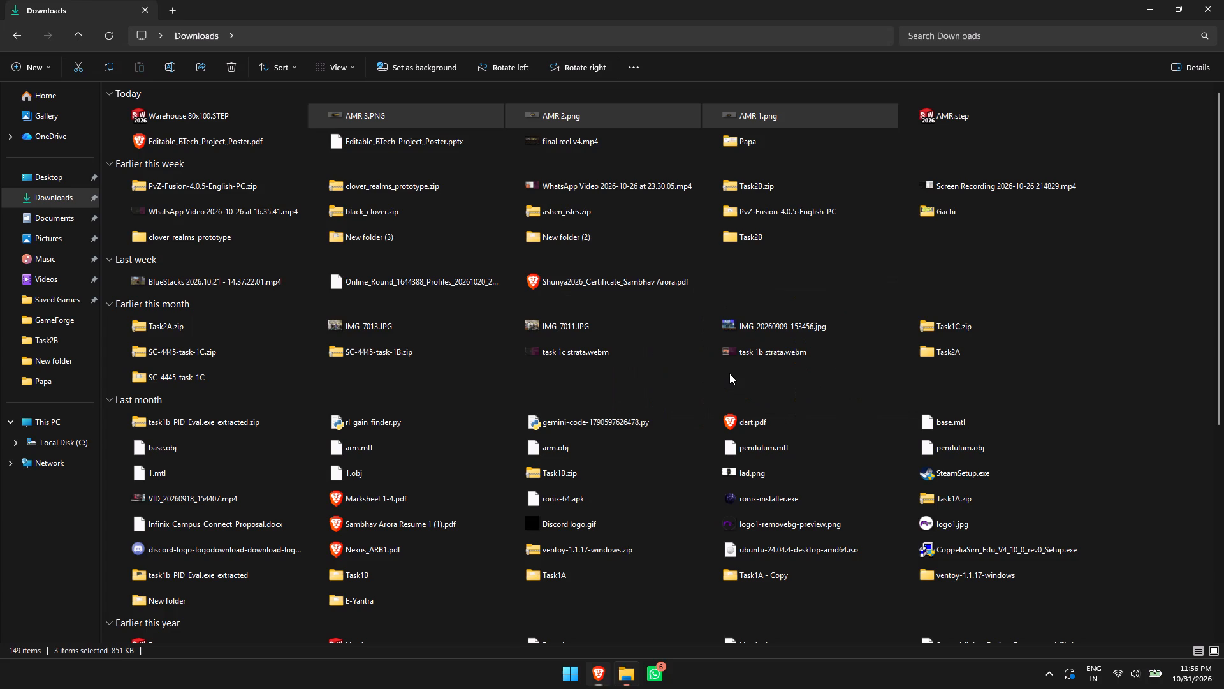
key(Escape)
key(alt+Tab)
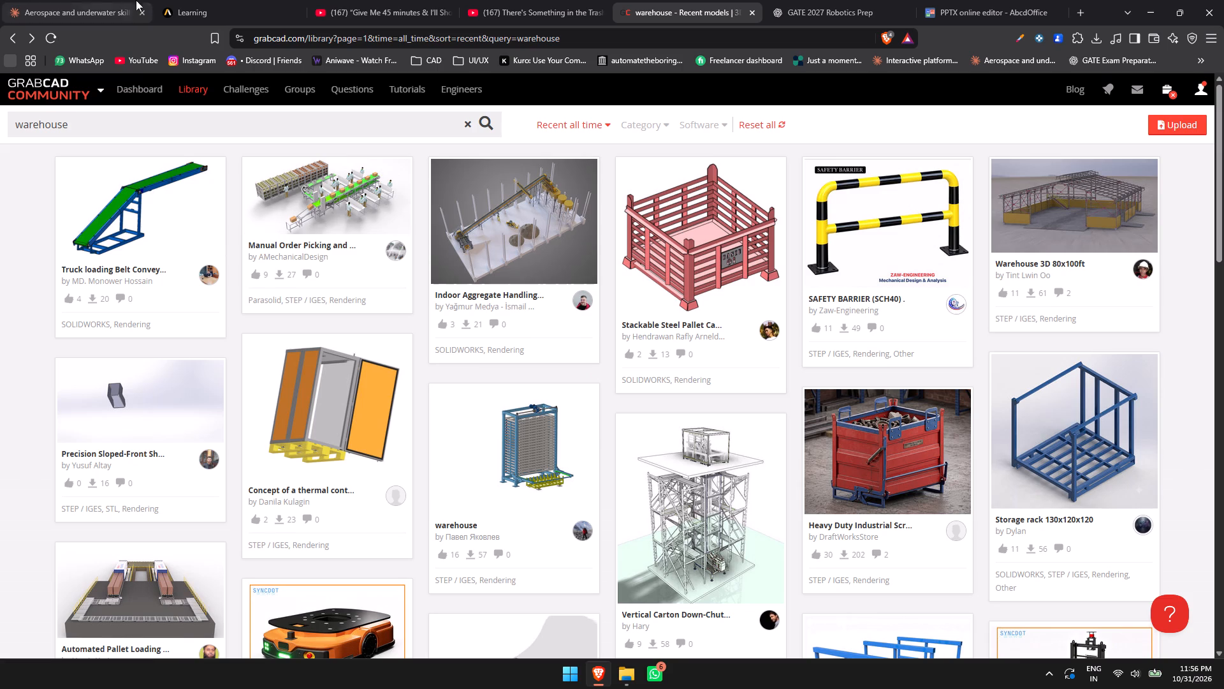
Replace the Learning page with a web search for croma and open the Delhi Croma Locator result.
click(281, 0)
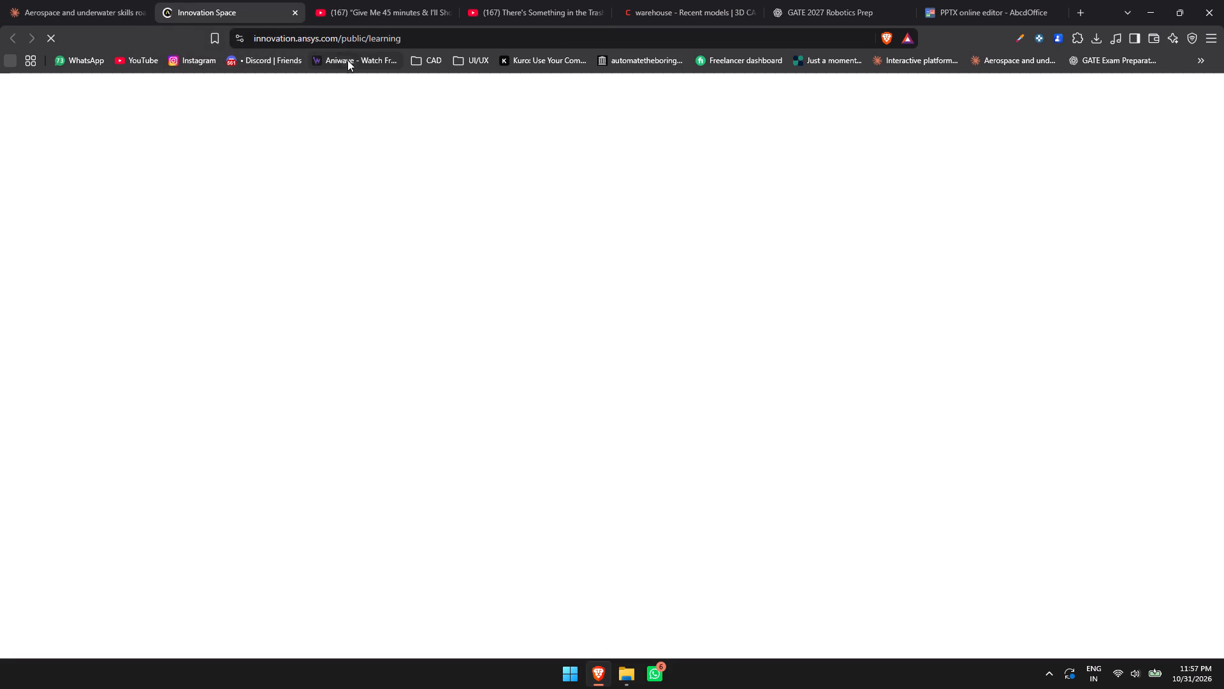
click(335, 42)
text(croma)
key(Return)
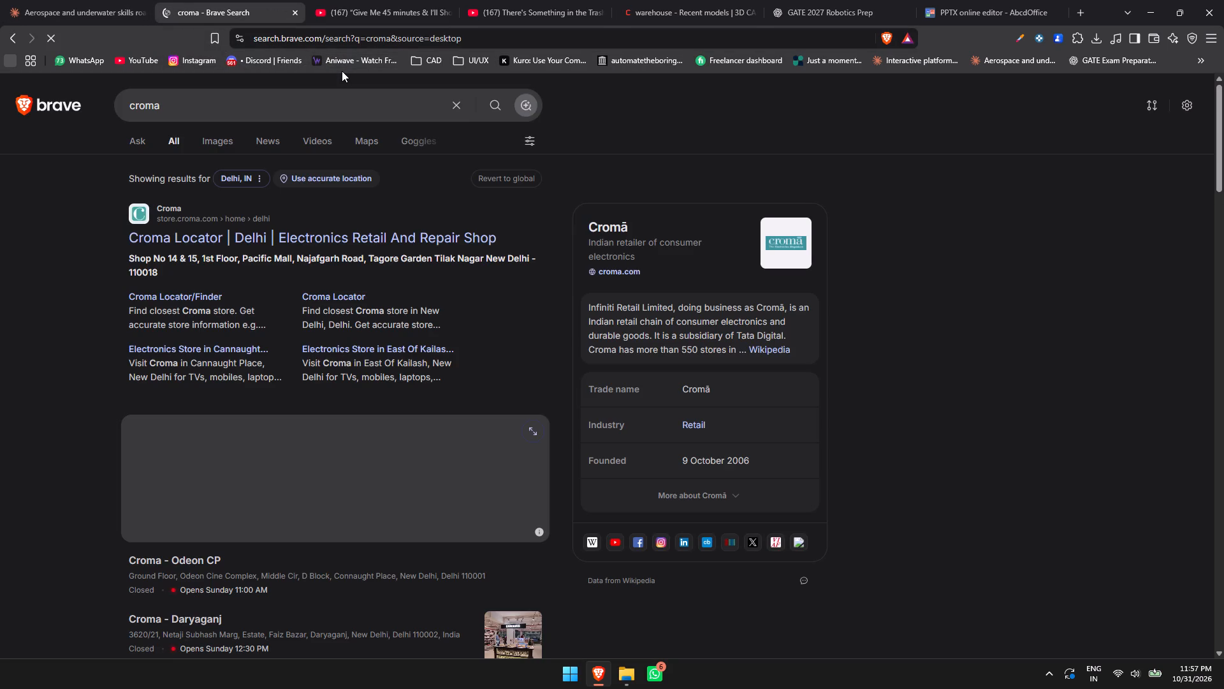
click(226, 238)
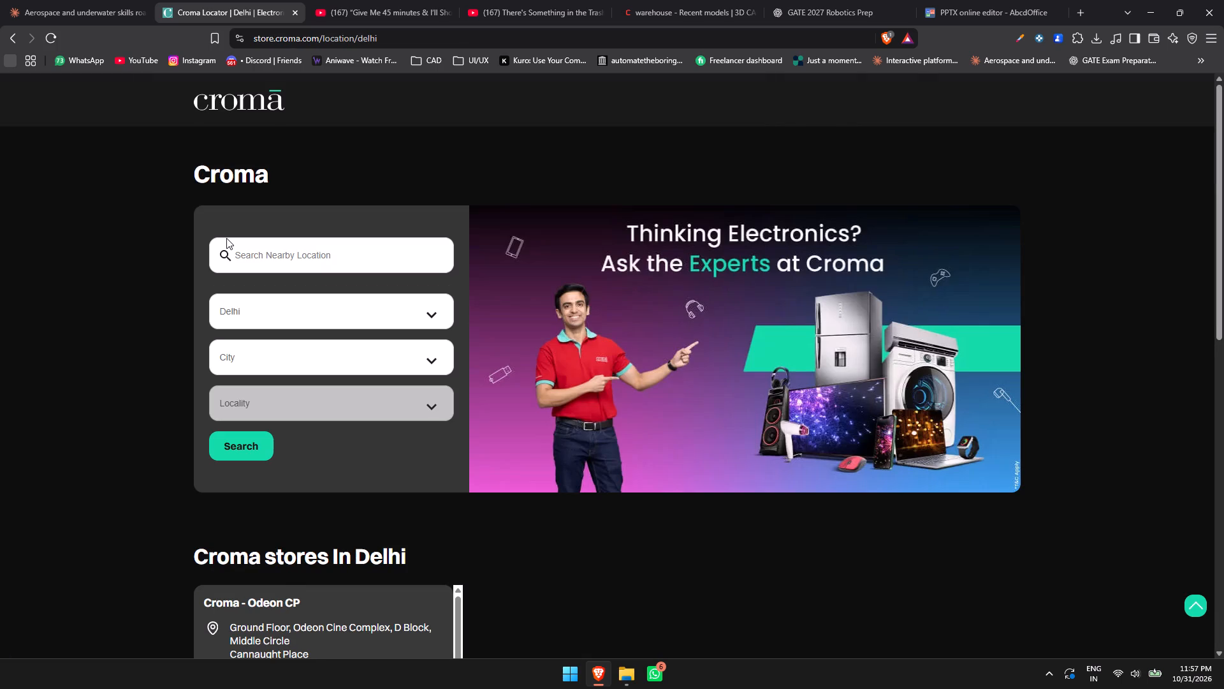
Open Croma's main online store from the locator page's logo and close the store locator tab.
click(226, 94)
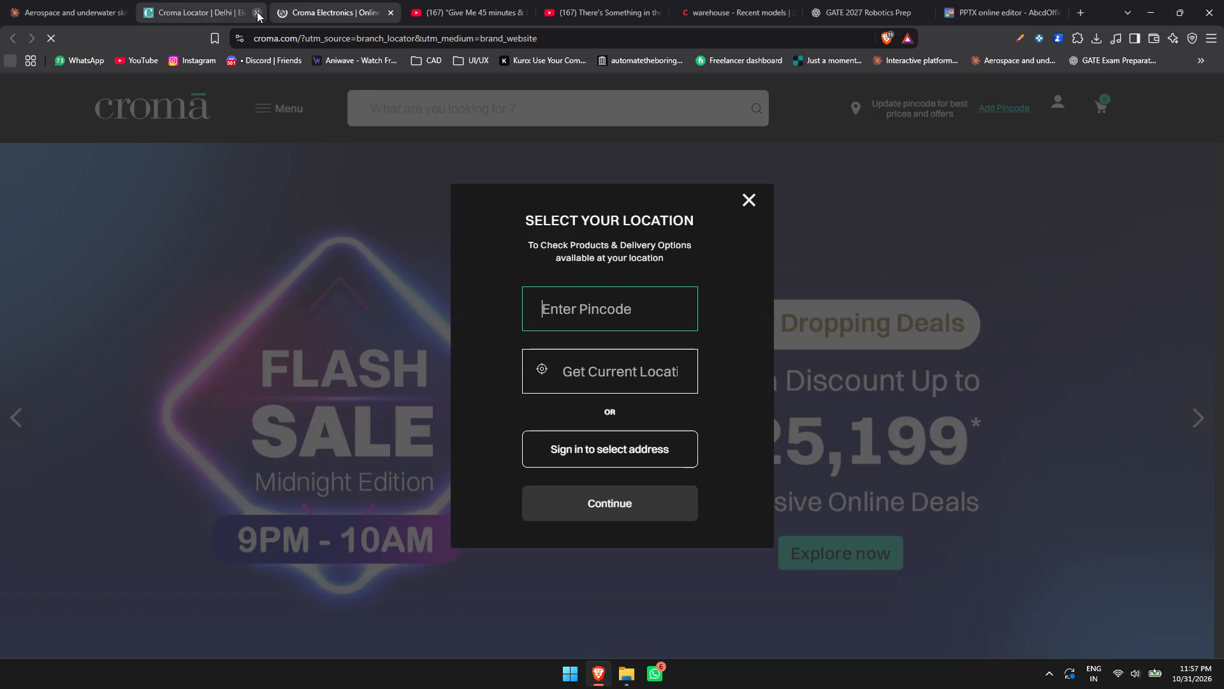
click(257, 11)
click(371, 197)
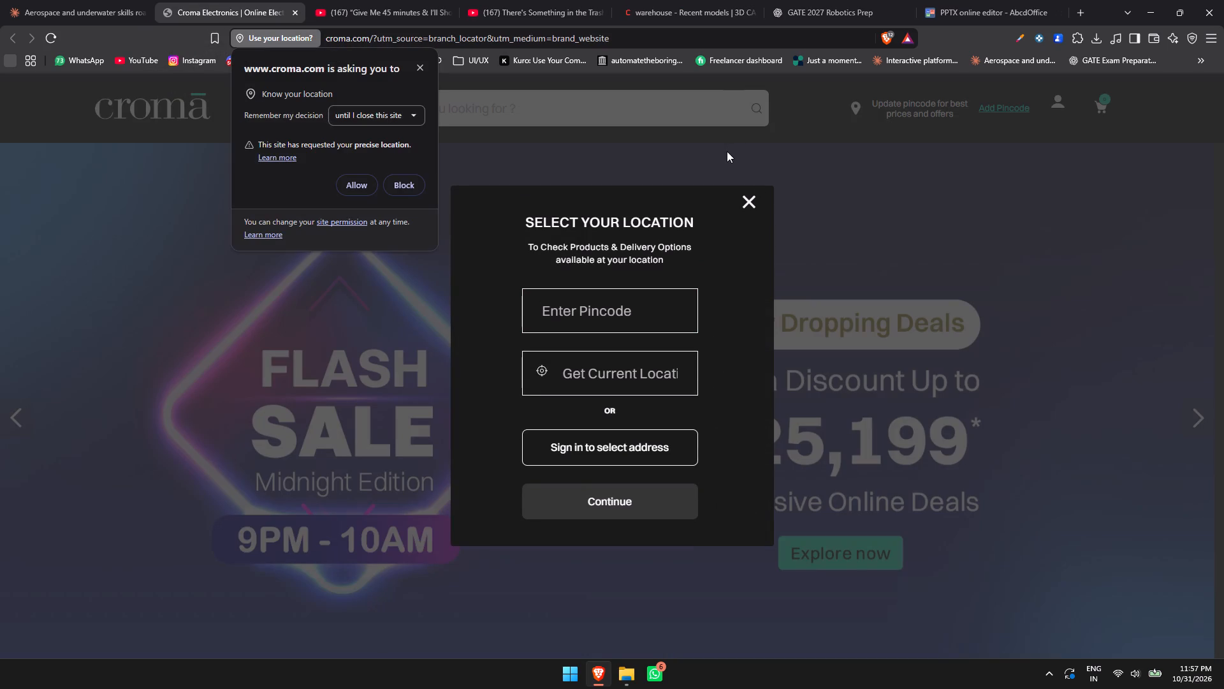
Block Croma's request to know the location and submit the New Delhi delivery pincode in the location dialog.
click(757, 203)
key(Escape)
click(400, 181)
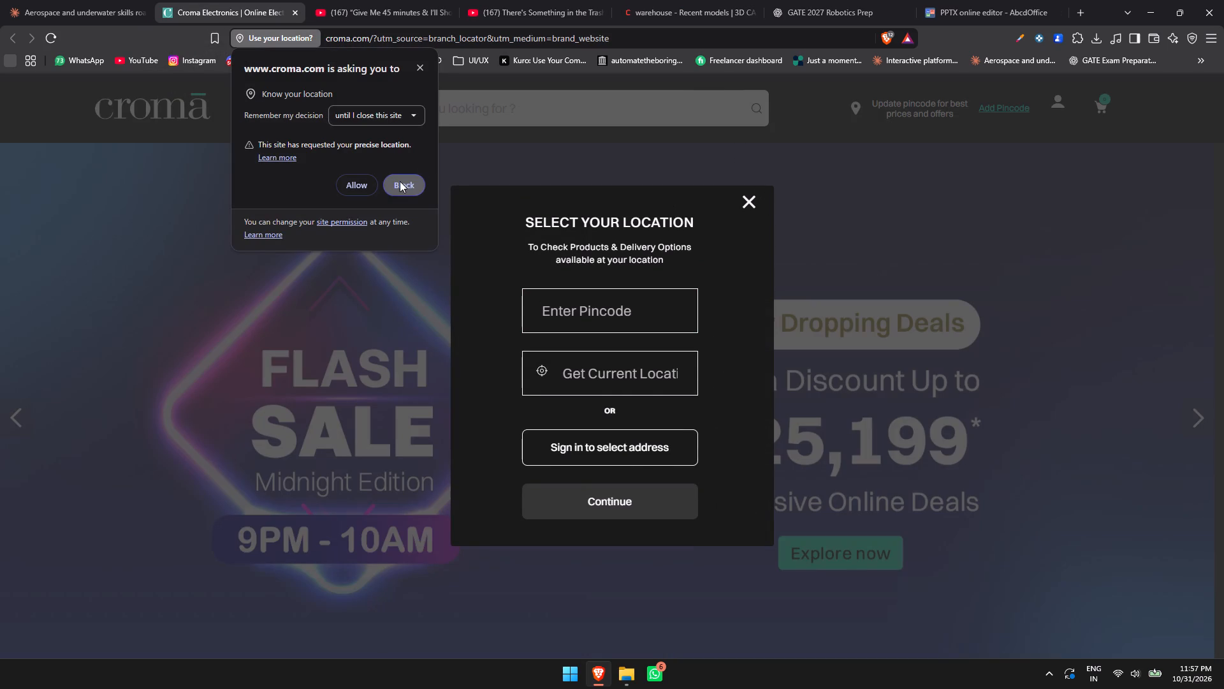
click(593, 311)
key(Left)
key(a)
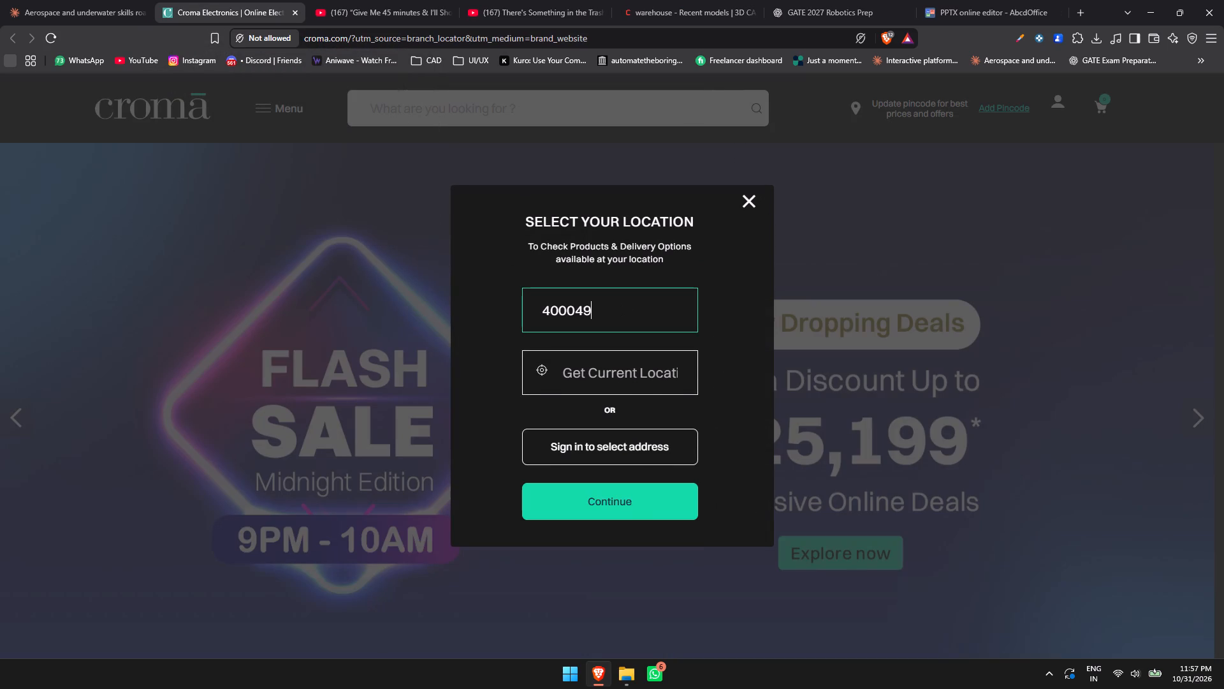
key(ctrl+a)
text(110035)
click(634, 516)
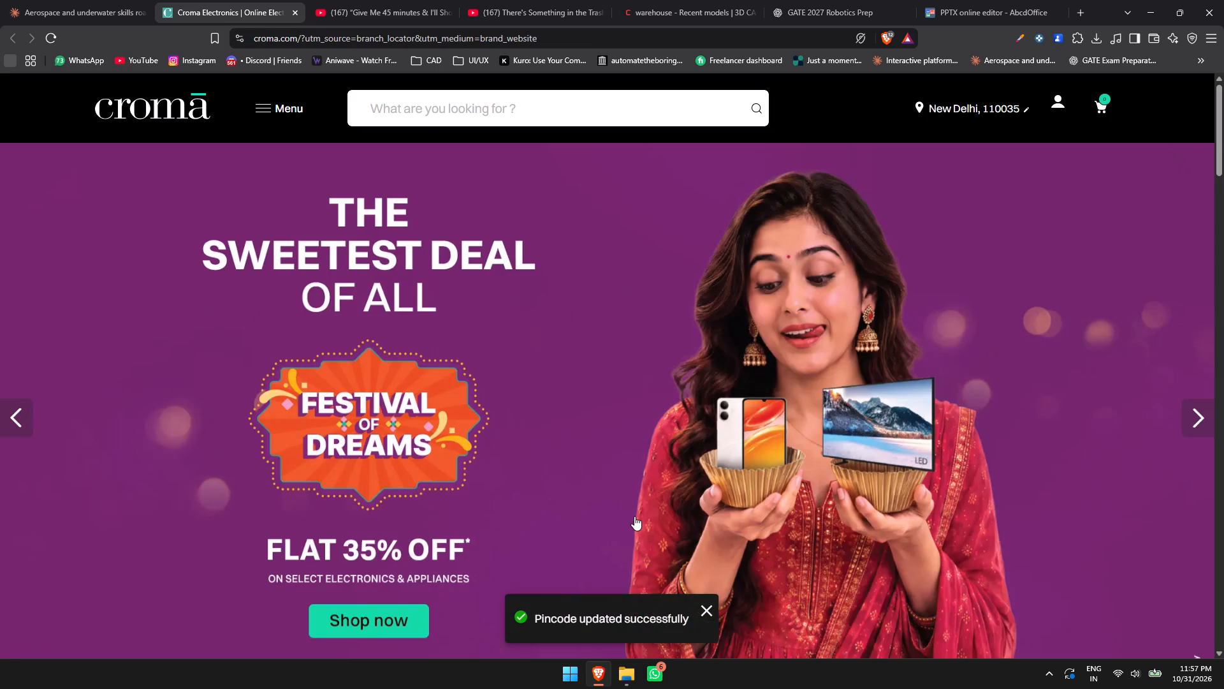
Search Croma for "3d printer" and look through the listed products.
click(499, 103)
text(3d printer)
key(Return)
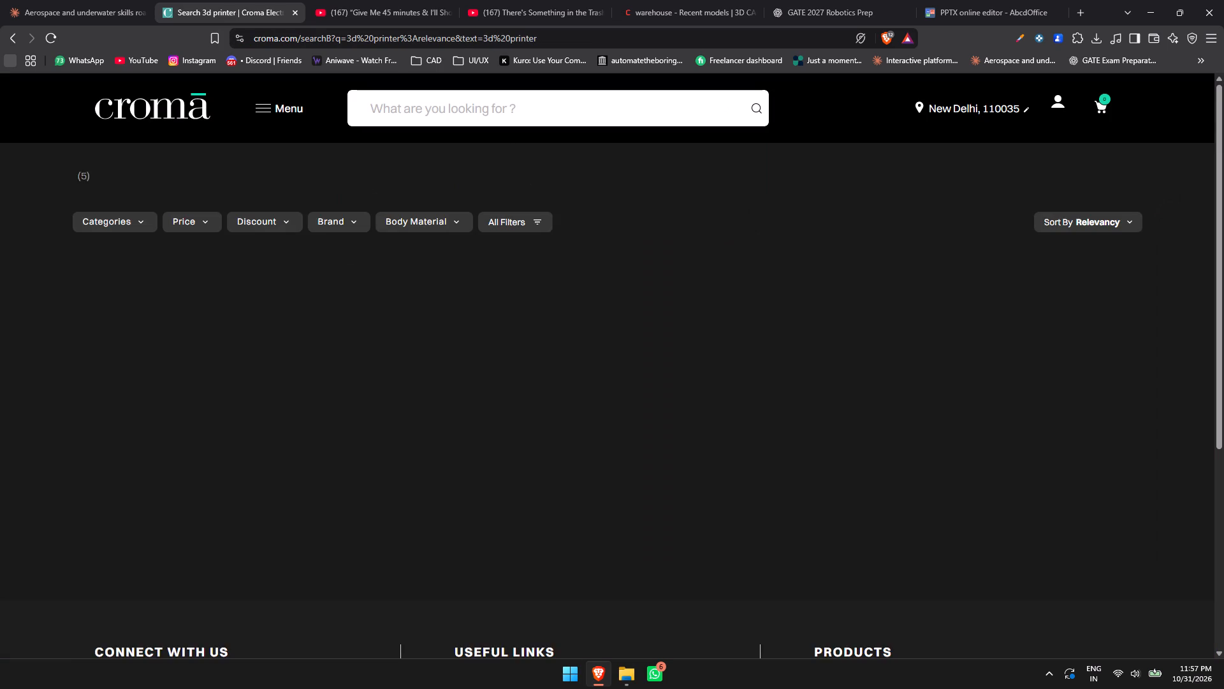
scroll(499, 294, down, 6)
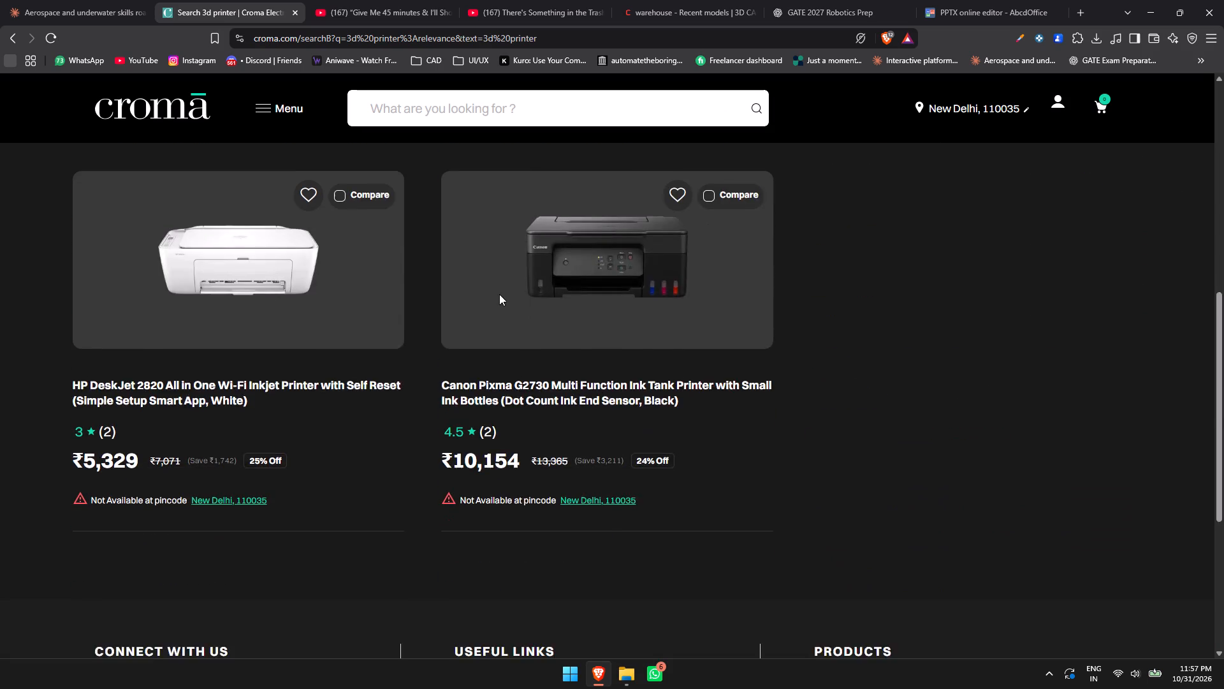
scroll(499, 294, down, 5)
scroll(499, 294, up, 9)
Search Croma for "wol 3d" and look through the listed products.
click(527, 117)
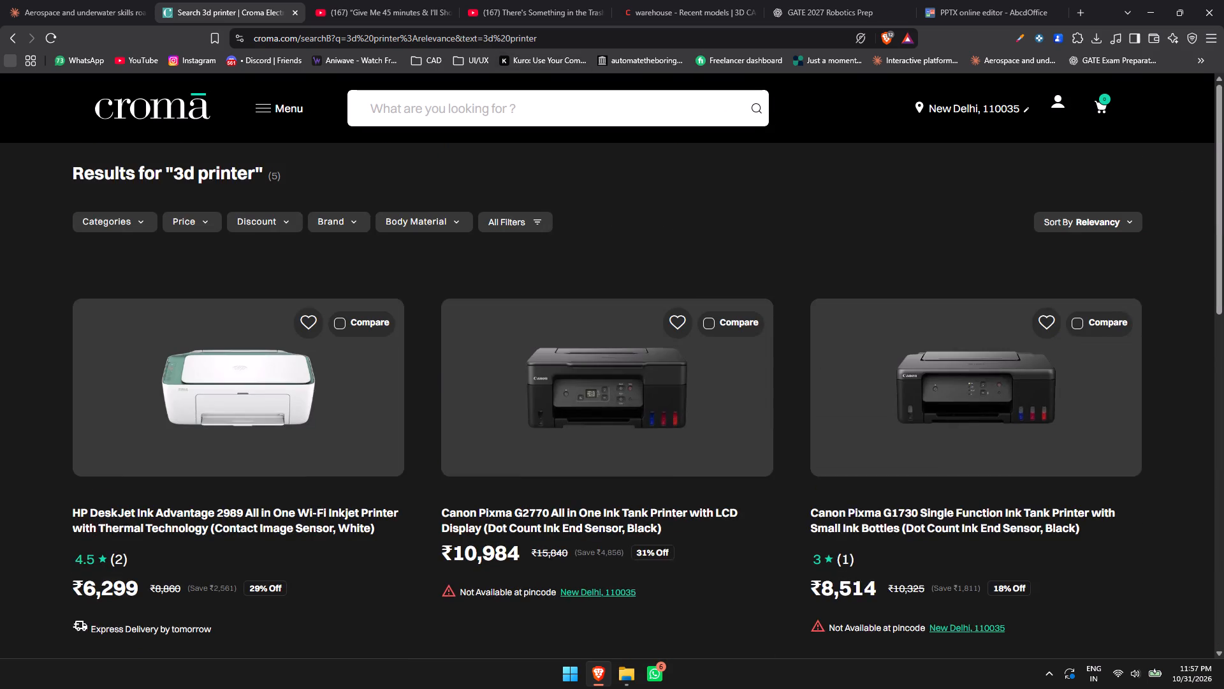
key(w)
key(p)
key(BackSpace)
text(ol)
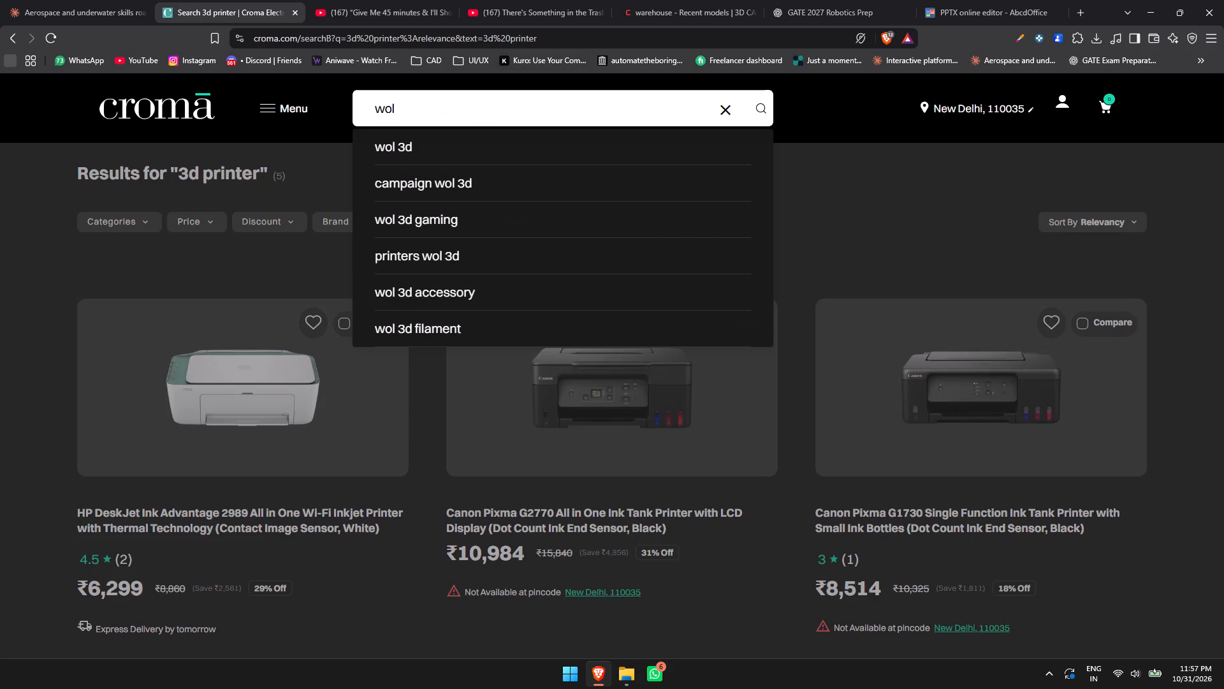
key(space)
text(3d)
key(Return)
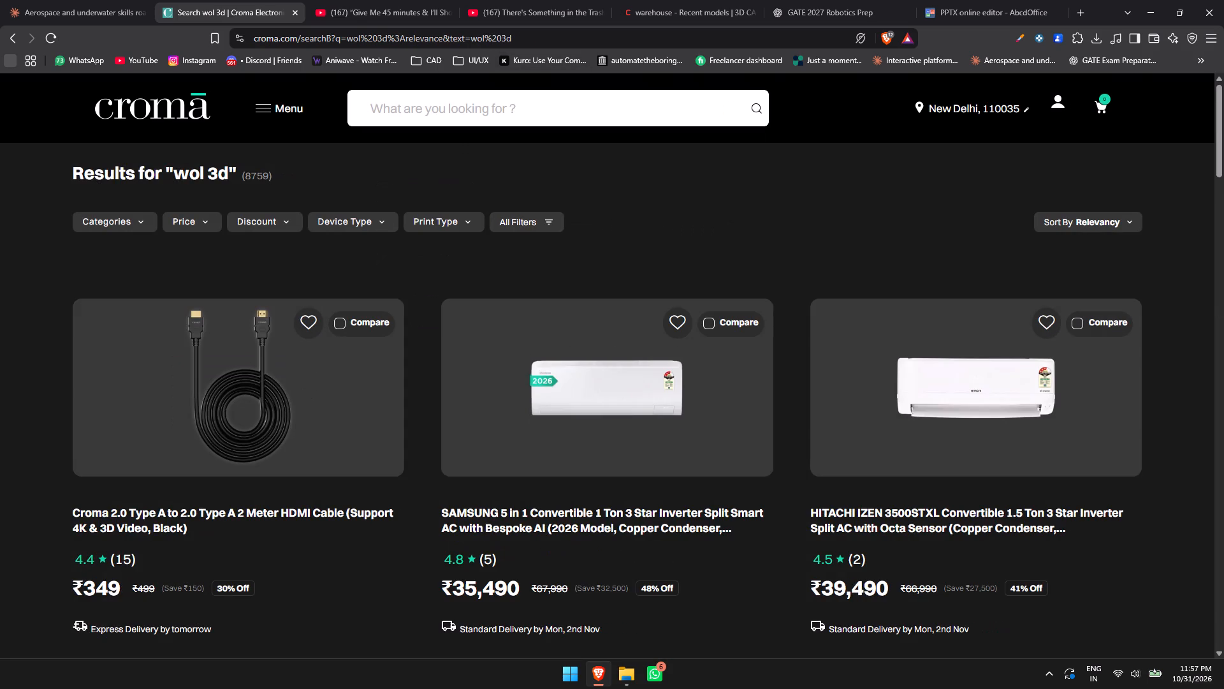
scroll(527, 182, down, 7)
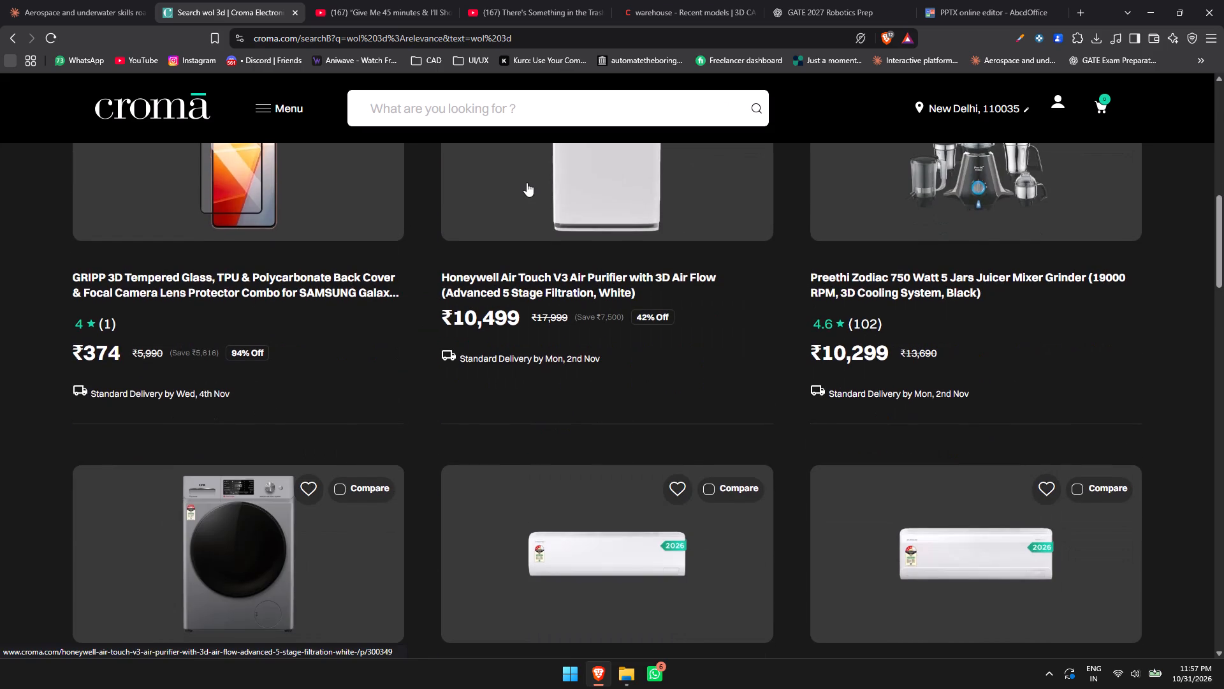
key(ctrl+w)
click(594, 0)
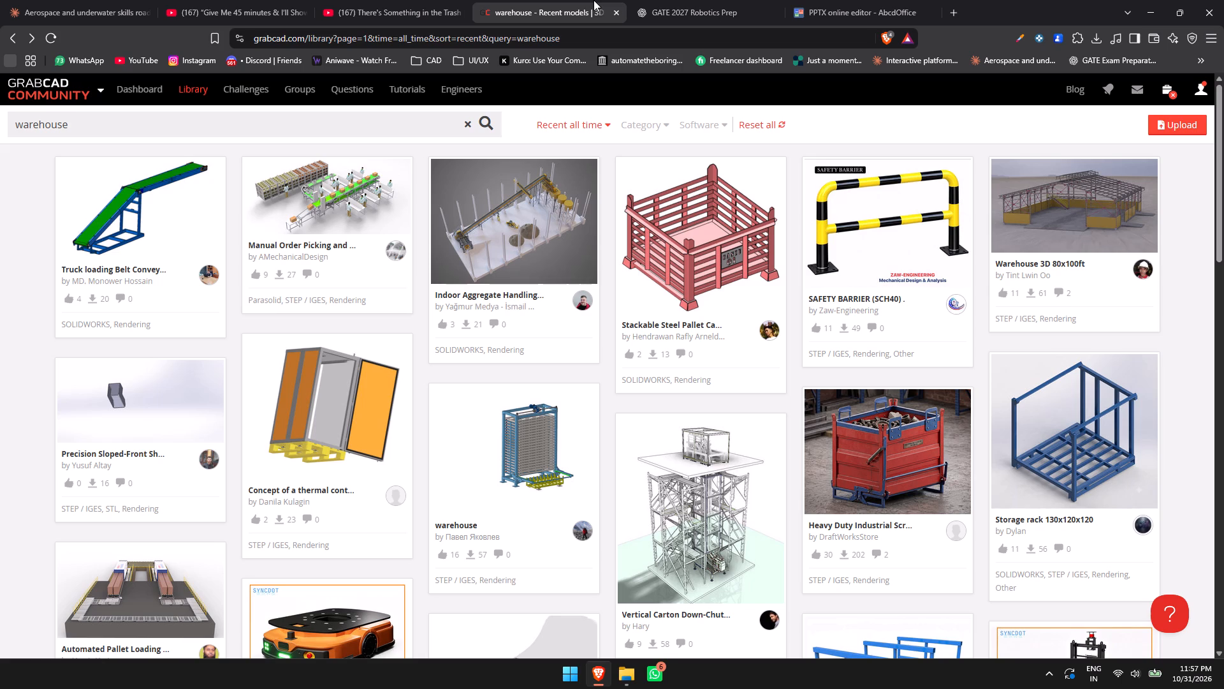
scroll(637, 262, down, 4)
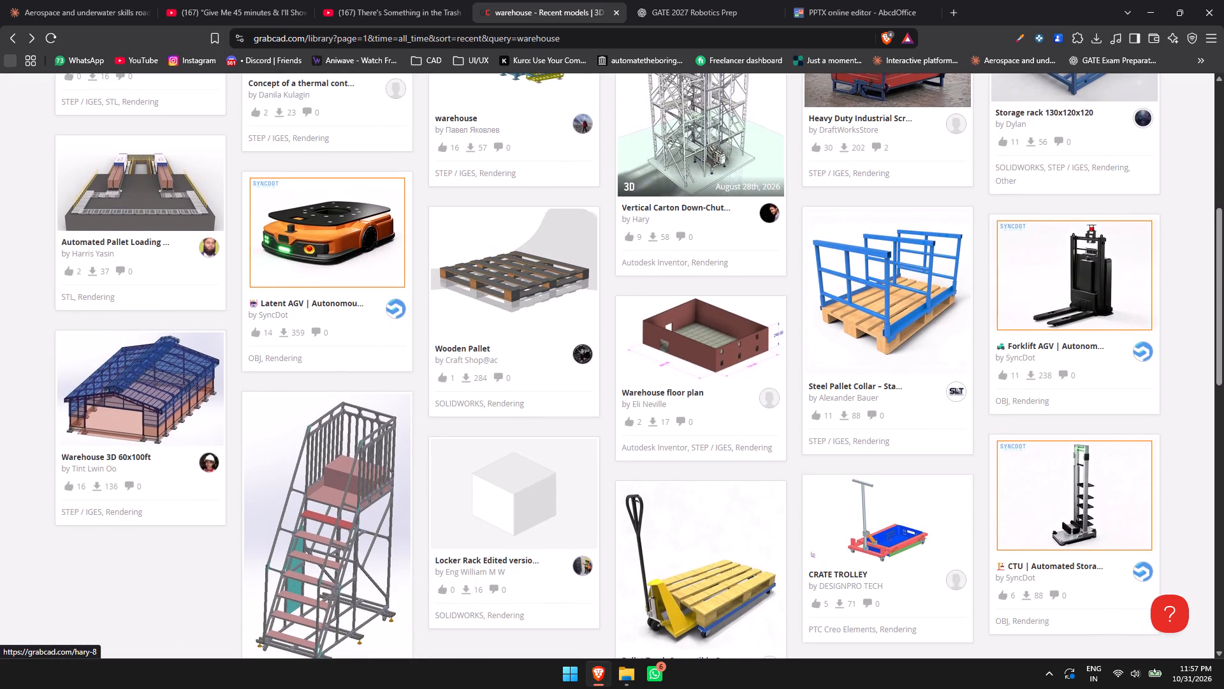
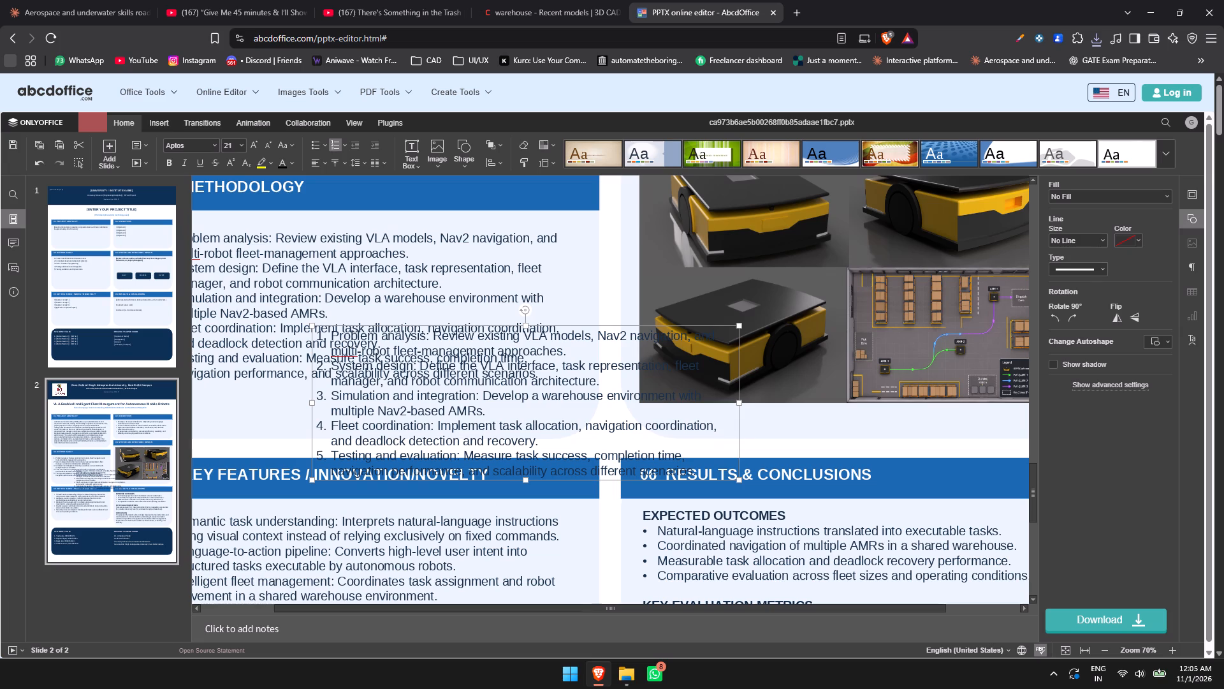
Clear all copied methodology text and the list numbering from the duplicated text box.
double_click(600, 423)
key(ctrl+a)
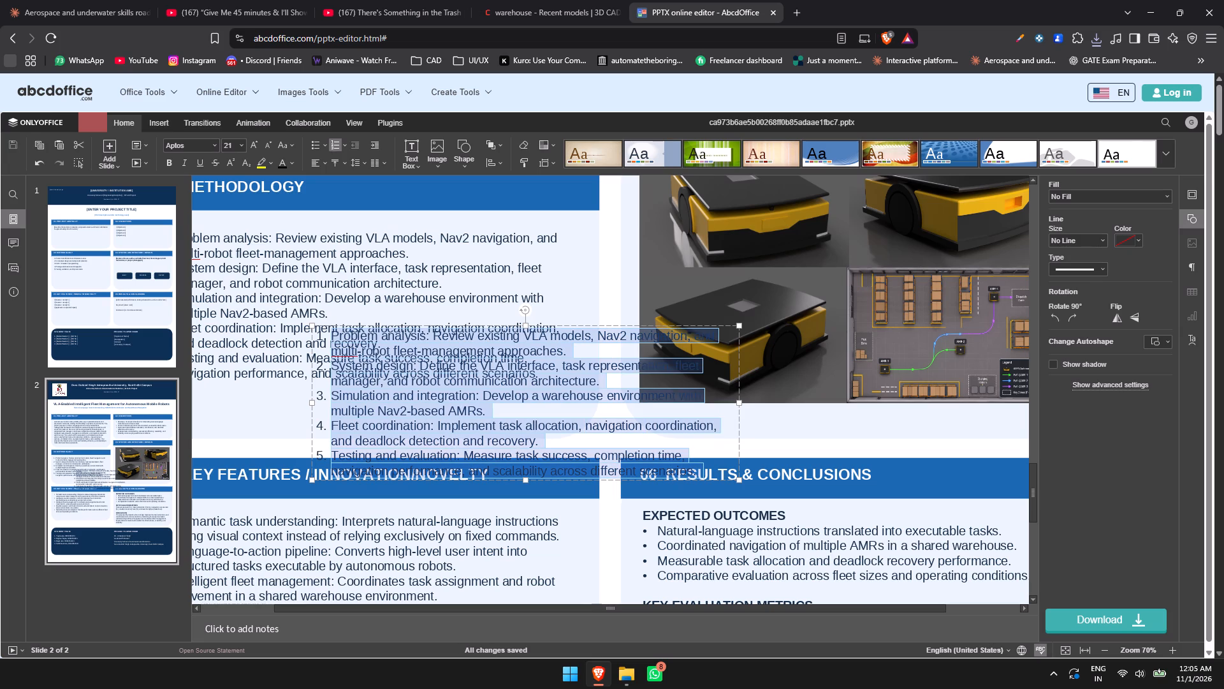
text(Ren)
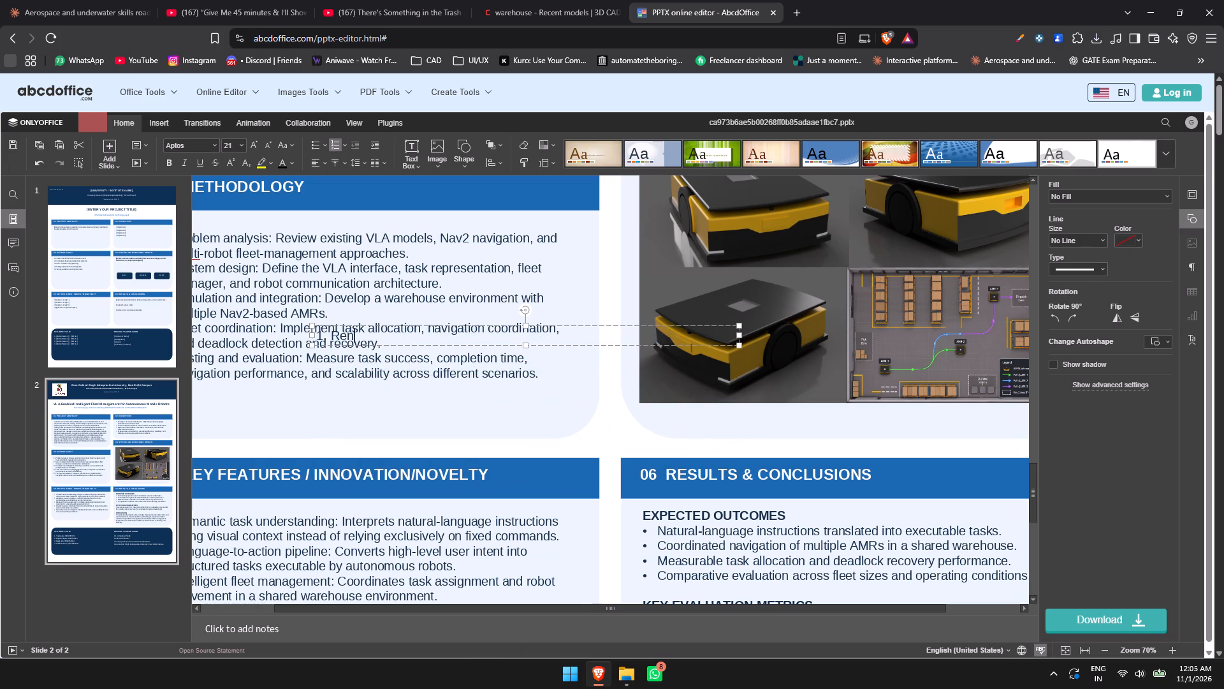
key(BackSpace)
key(BackSpace)
key(BackSpace)
key(BackSpace)
key(BackSpace)
Enter the caption "Rendered Automated Mobile Robot CAD Design" in the duplicated text box.
text(Rendered)
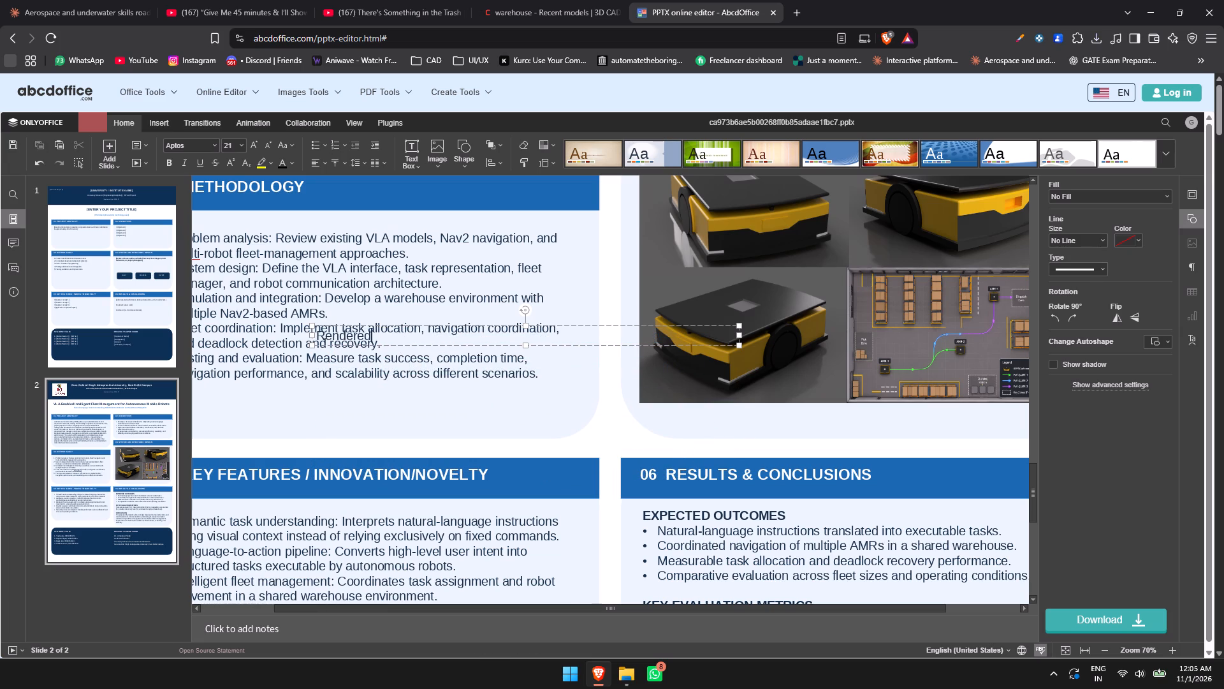
key(space)
text(AMR)
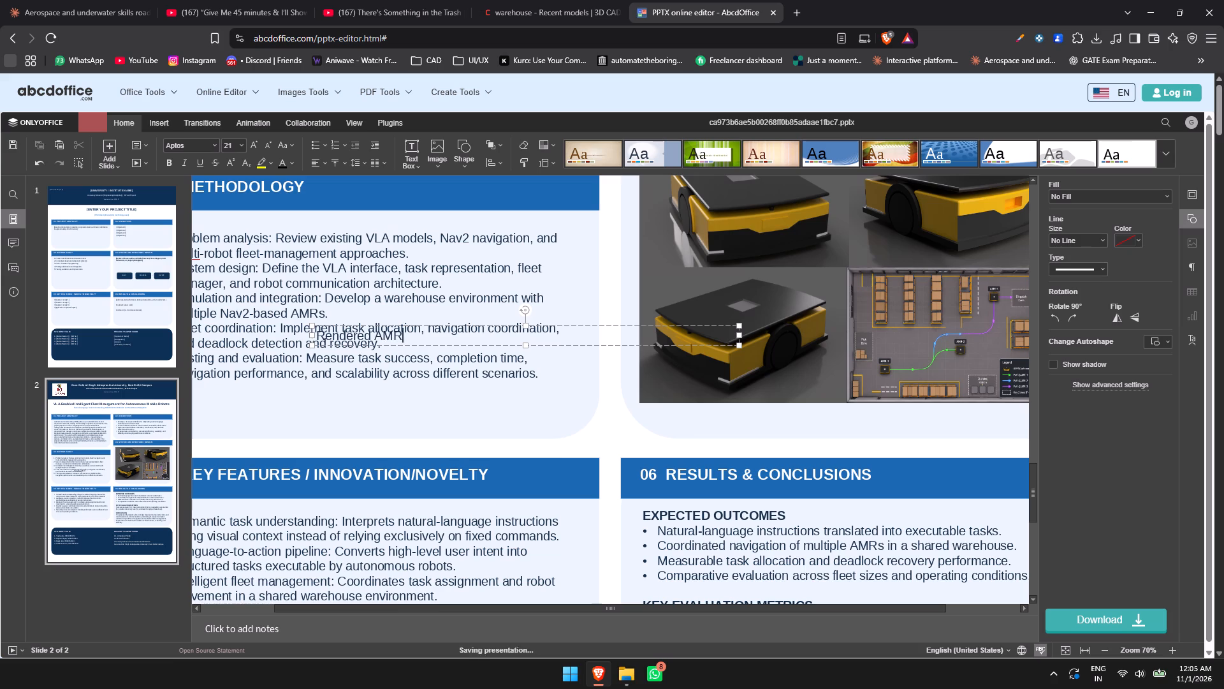
text(==)
key(BackSpace)
key(BackSpace)
key(BackSpace)
key(BackSpace)
text(uto)
key(m)
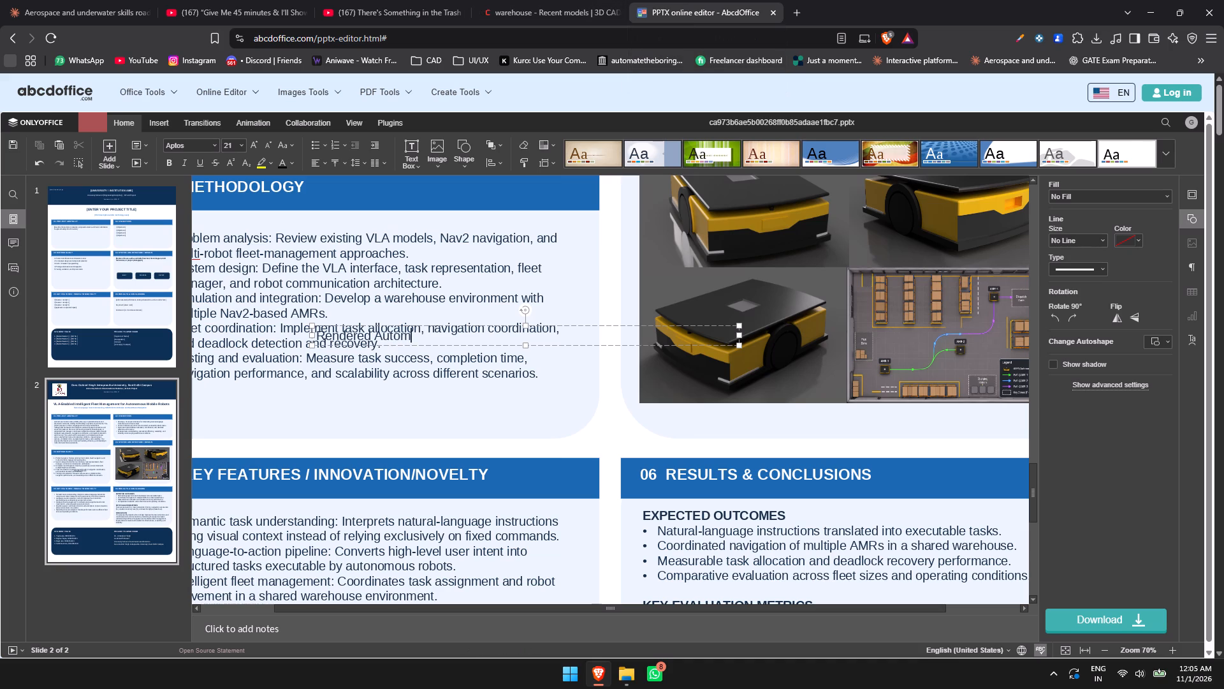
text(ated Movi)
key(BackSpace)
key(BackSpace)
text(bile R)
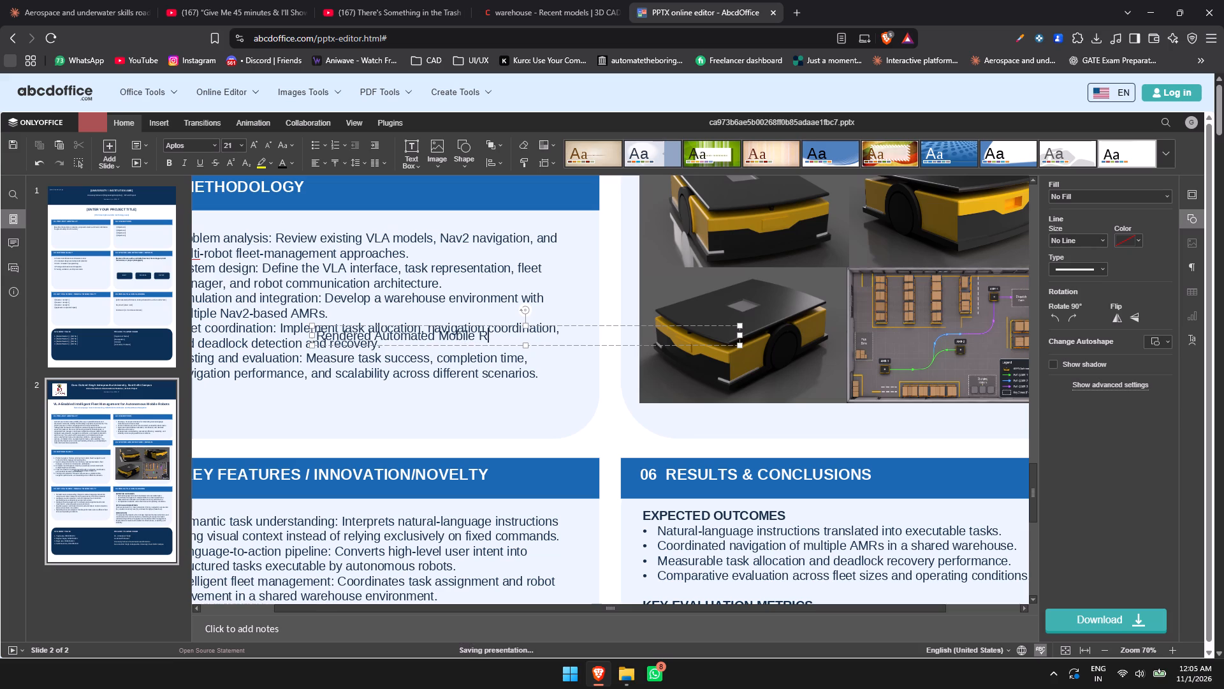
text(obot)
key(space)
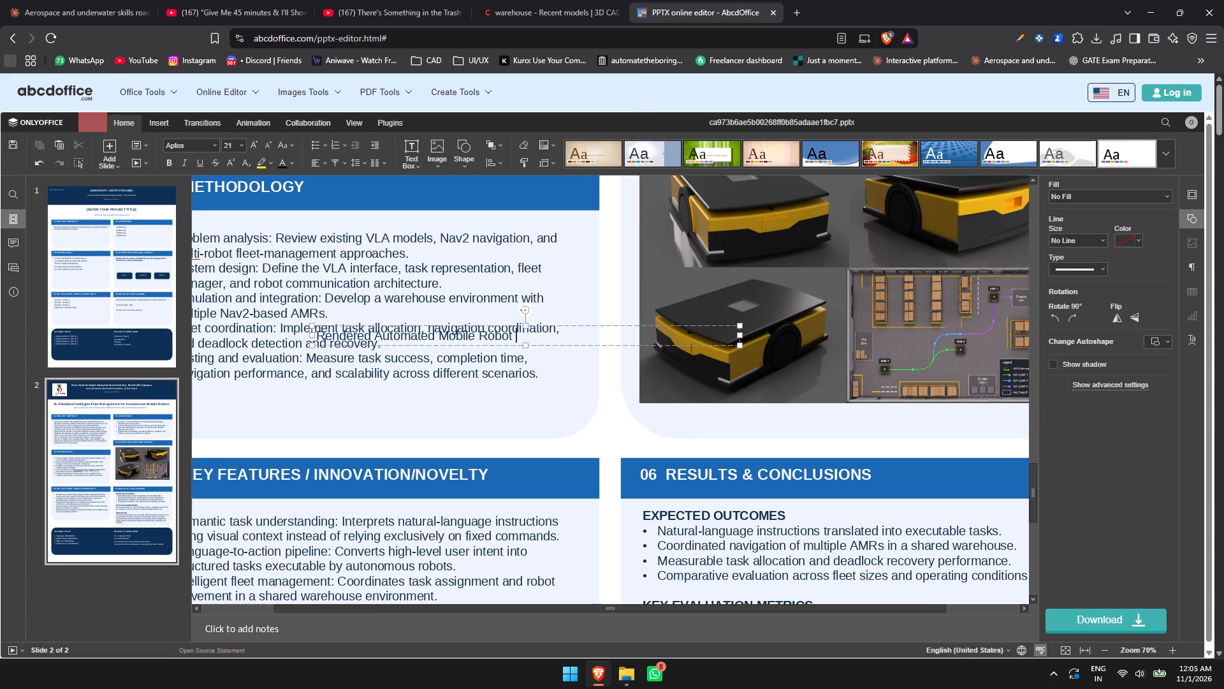
text(CAD)
key(space)
text(Design)
key(Escape)
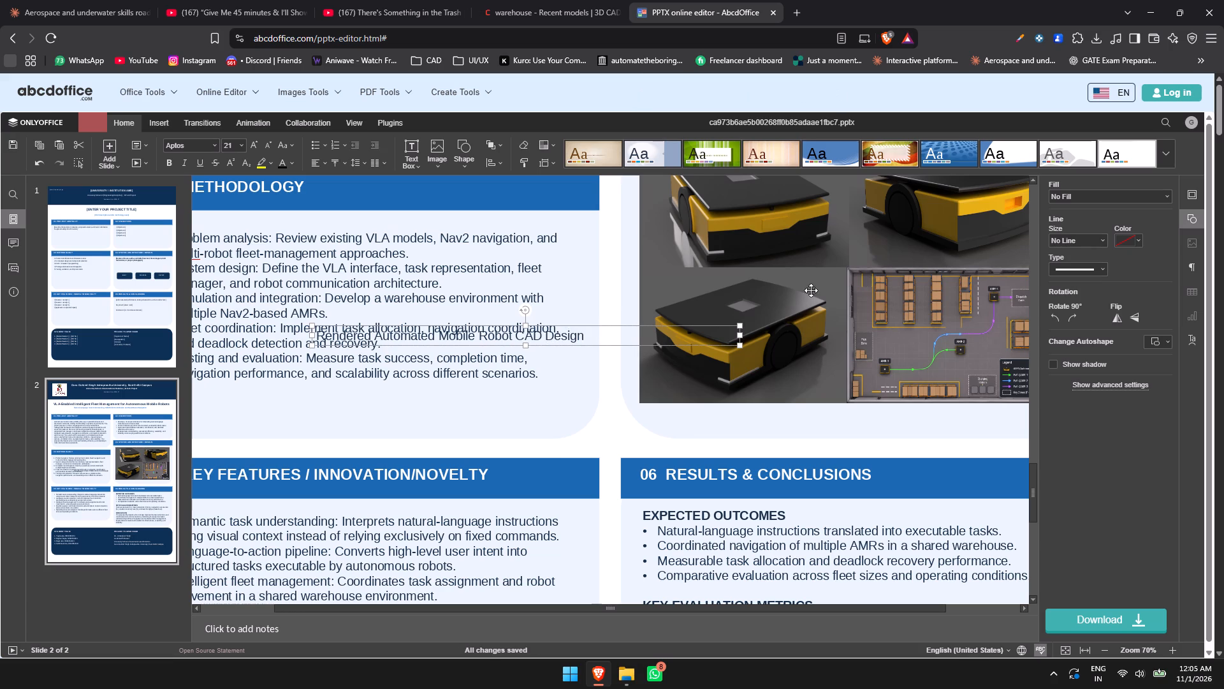
Narrow the caption's text box to the width of its single line of text.
drag(741, 334, 609, 339)
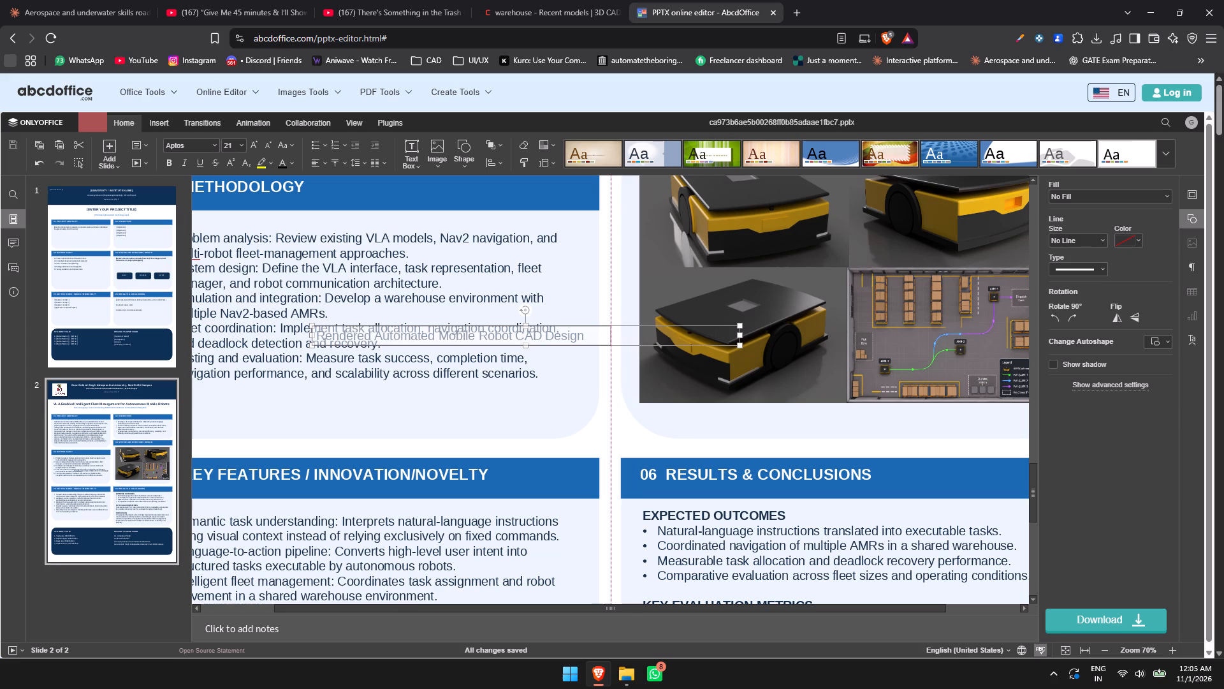
drag(609, 339, 589, 337)
key(Escape)
Make the whole "Rendered Automated Mobile Robot CAD Design" caption bold.
click(536, 340)
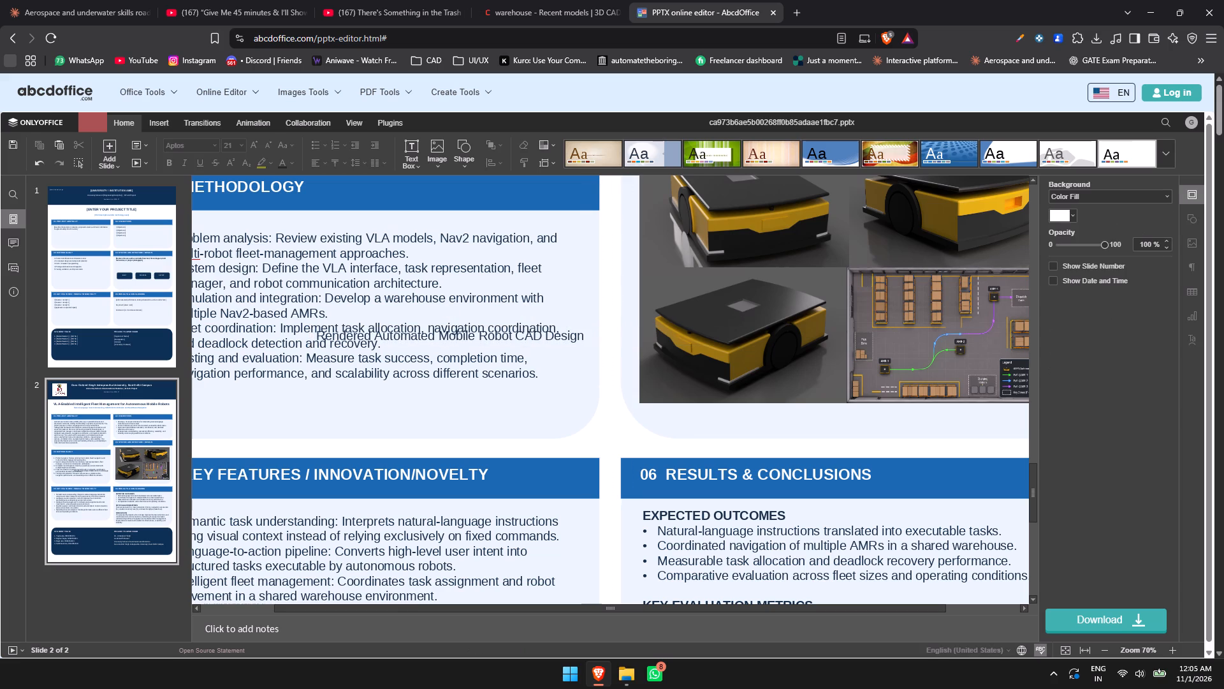
key(Escape)
key(ctrl+a)
click(557, 336)
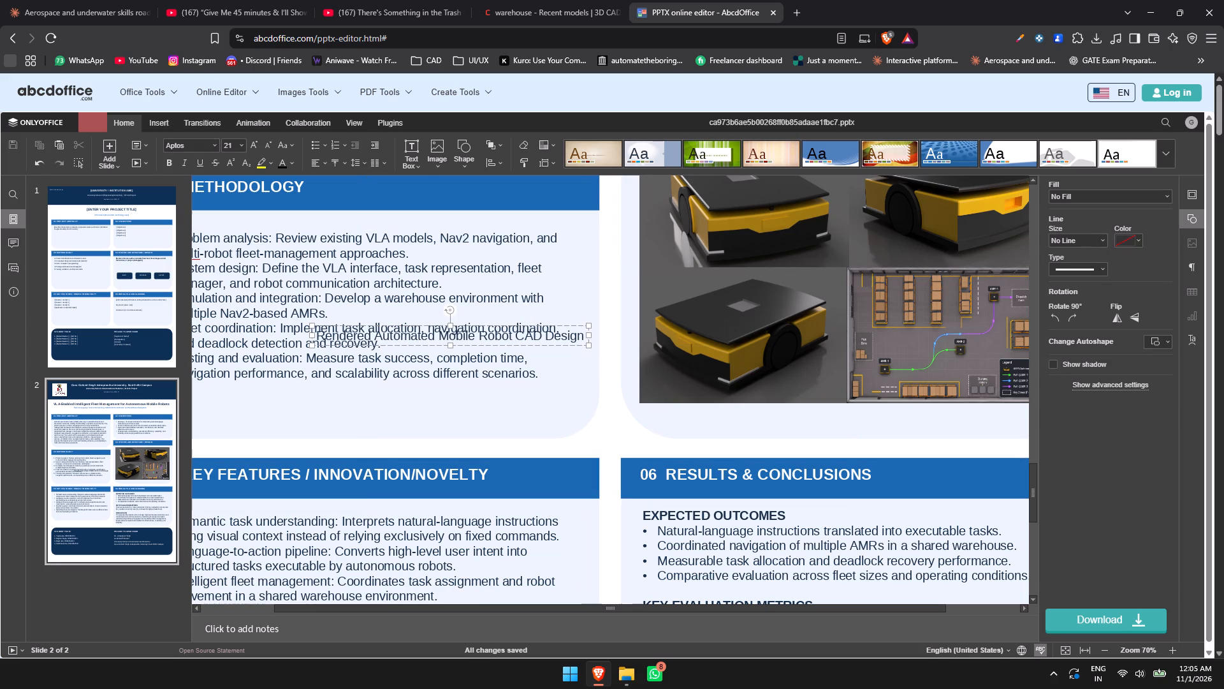
key(ctrl+a)
key(ctrl+b)
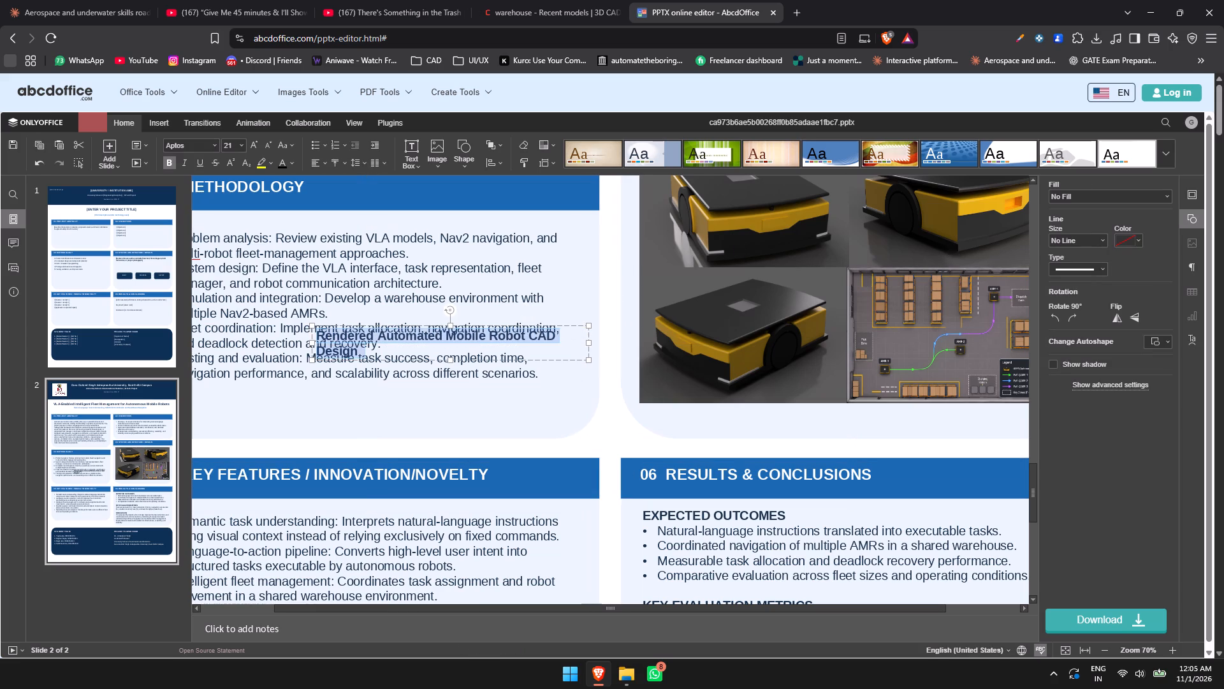
Widen the caption's text box so the bold text fits on one line.
drag(590, 344, 595, 344)
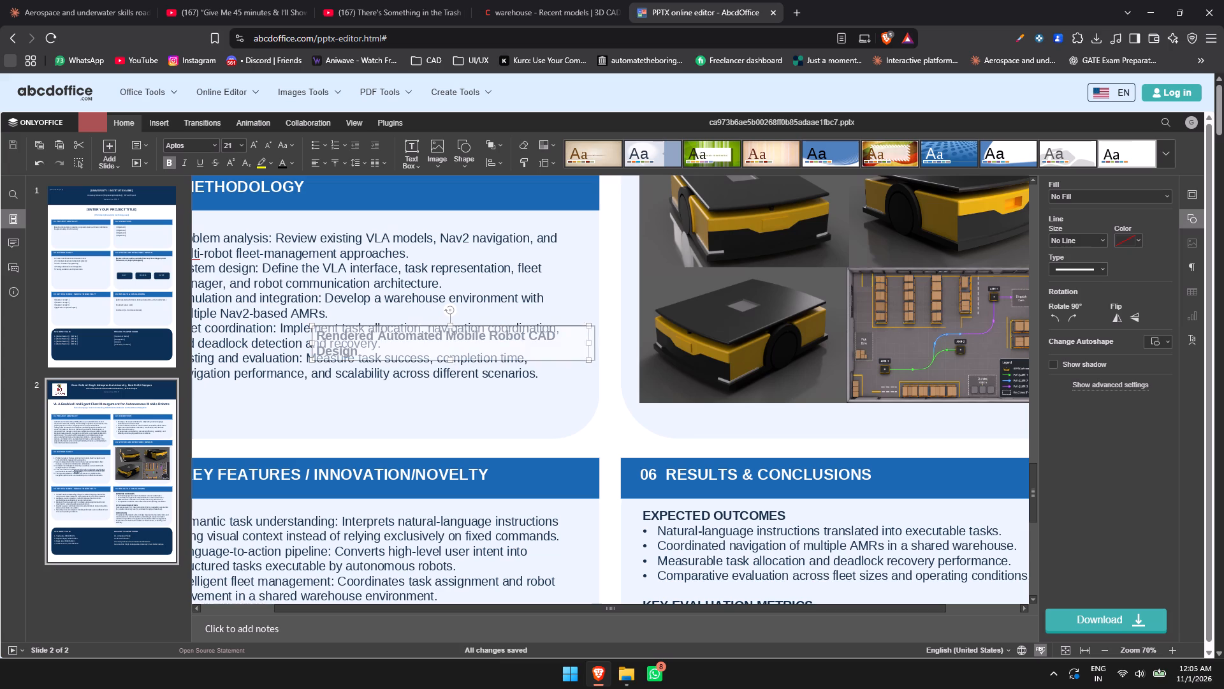
drag(595, 344, 595, 344)
drag(596, 344, 613, 344)
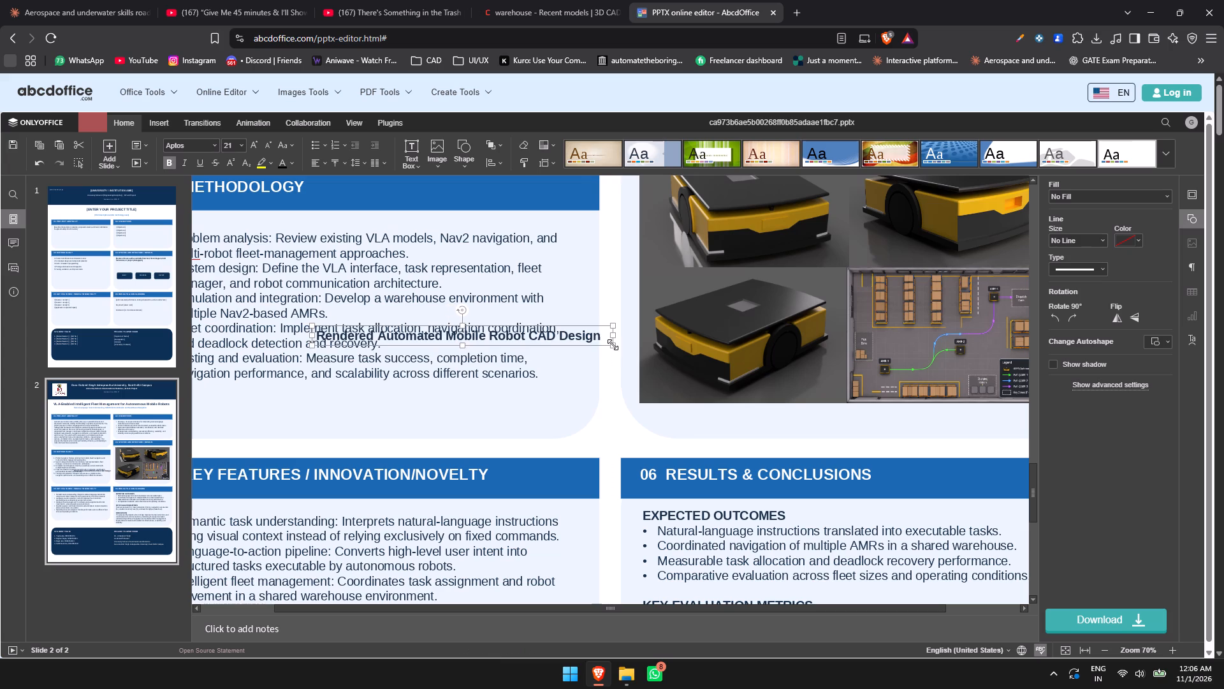
key(Escape)
Move the caption to just beneath the lower edge of section 04's image grid, under the lower-left AMR render.
click(565, 333)
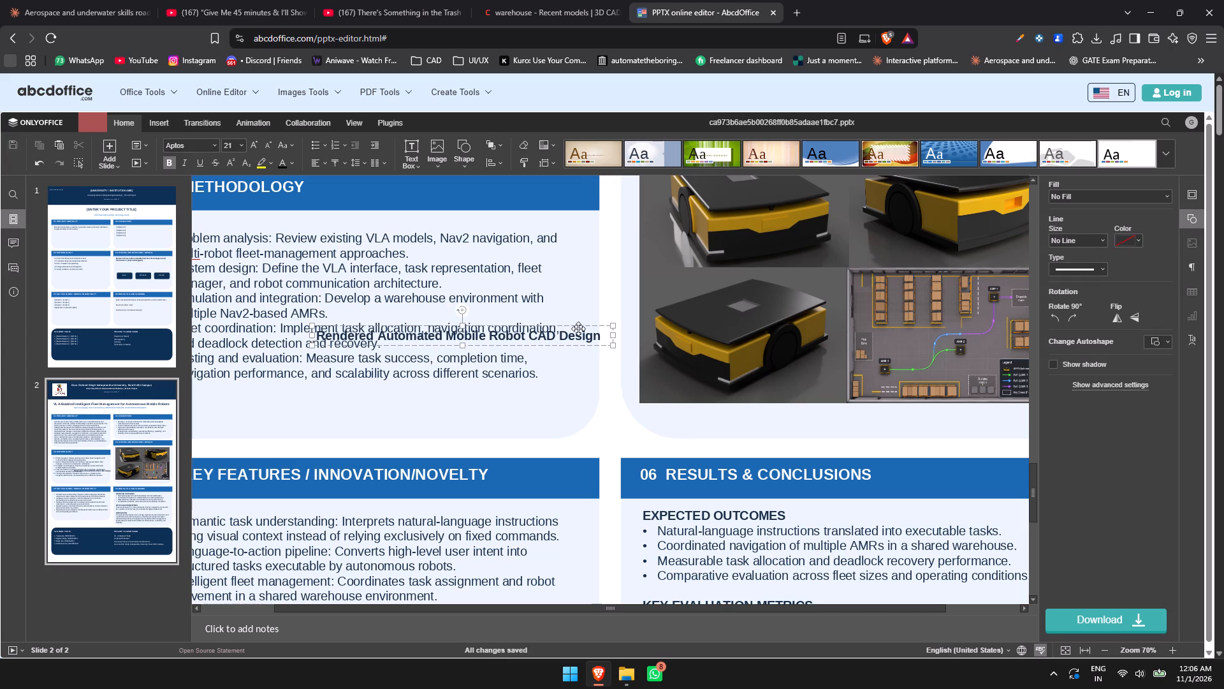
drag(578, 328, 832, 399)
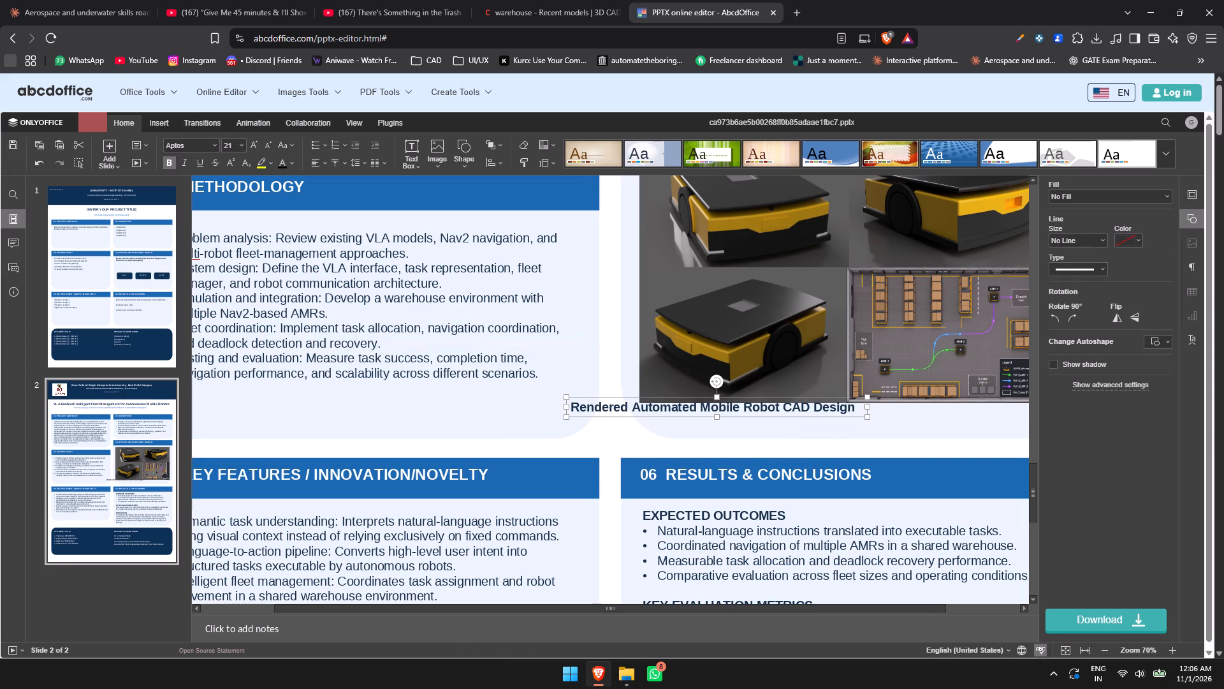
Move the AMR caption so its text box lines up with the left edge of section 04's image grid.
click(819, 401)
drag(814, 397, 891, 406)
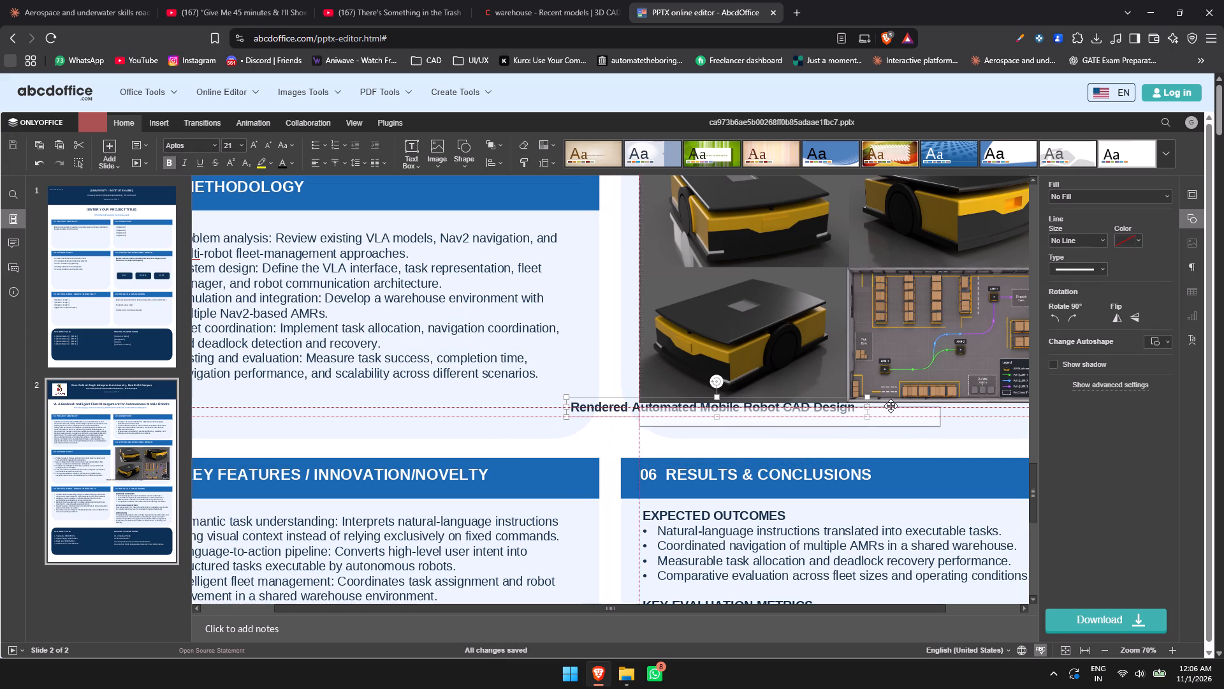
drag(891, 406, 889, 404)
Narrow the AMR caption's text box to about the width of the lower-left render, wrapping the text onto two lines.
drag(940, 413, 866, 414)
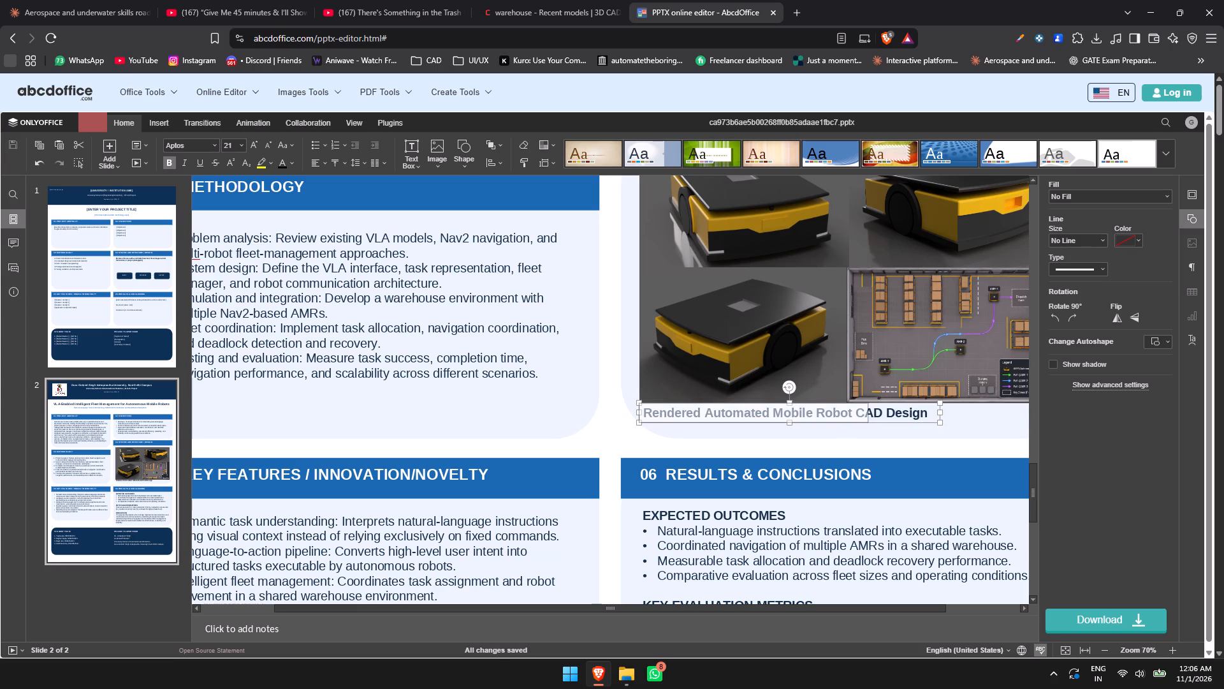
drag(866, 414, 852, 413)
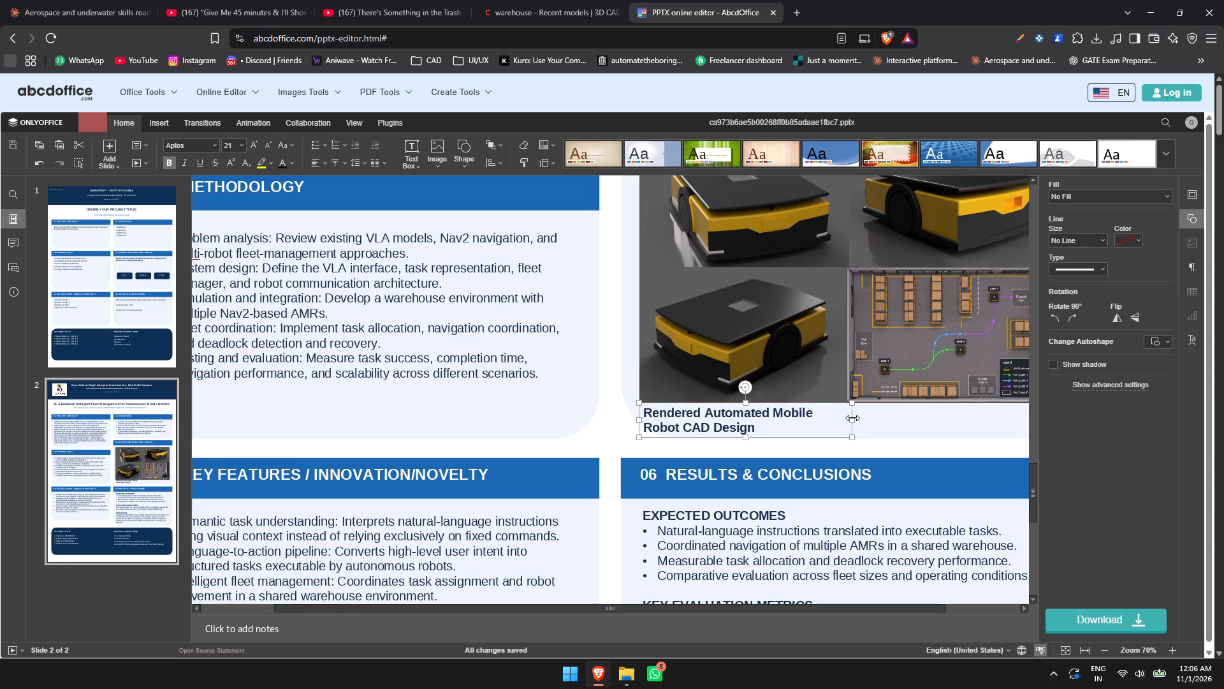
drag(852, 418, 838, 417)
Nudge the two-line AMR caption slightly right and down beneath the lower-left render.
click(767, 422)
key(Escape)
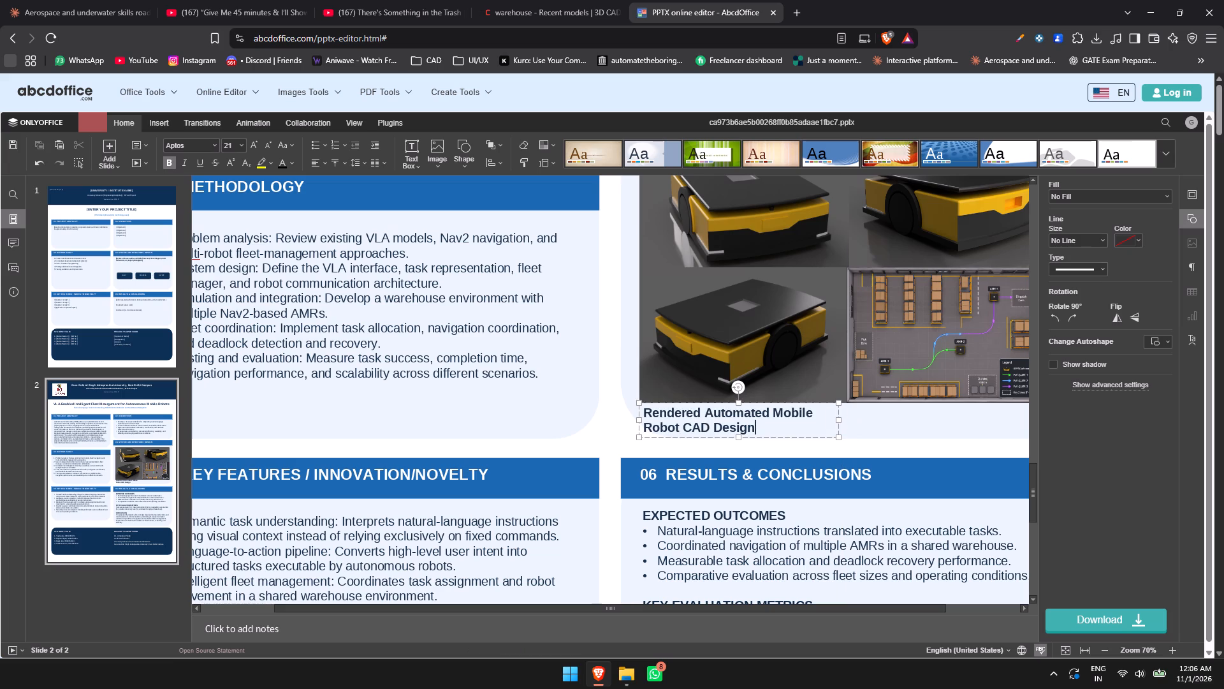
drag(775, 438, 780, 438)
click(780, 438)
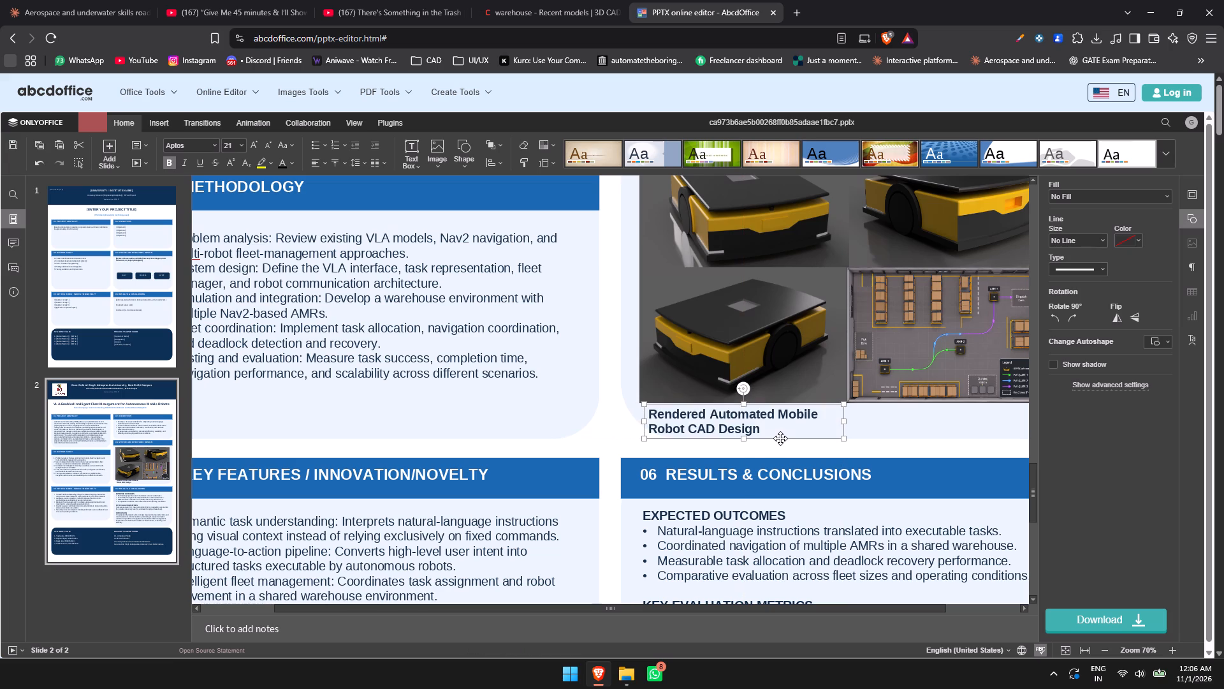
key(Escape)
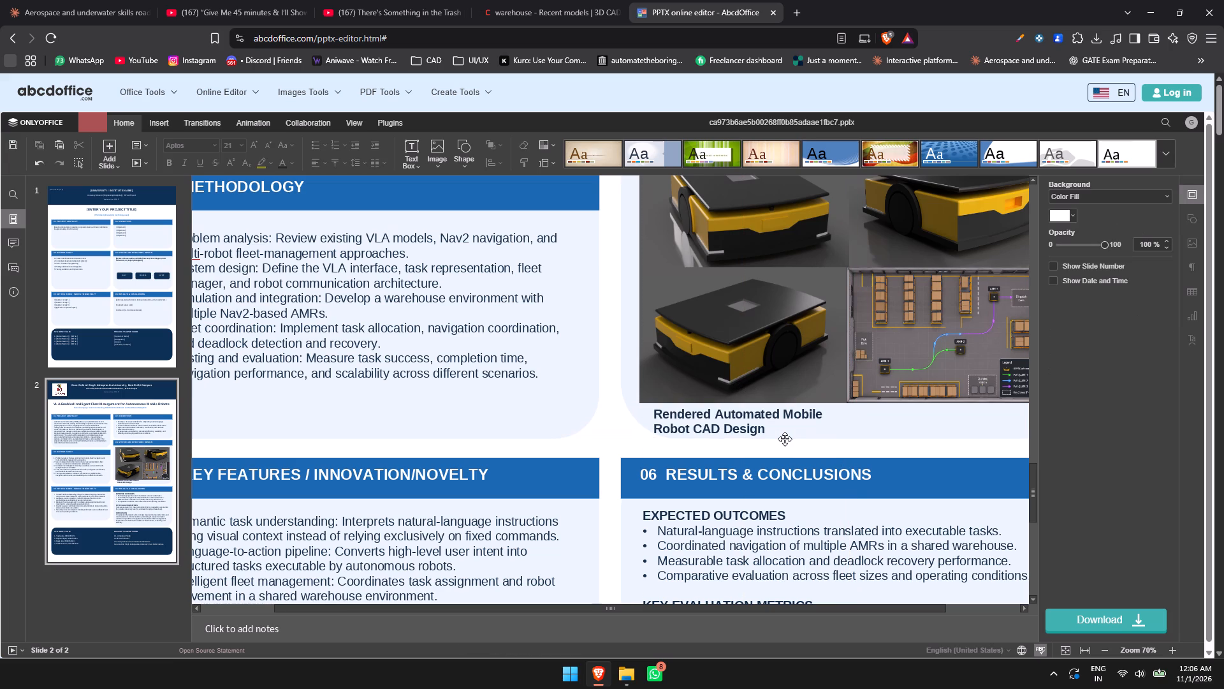
Duplicate the AMR caption and place the copy just beneath the warehouse simulation image, level with the original.
scroll(841, 433, left, 5)
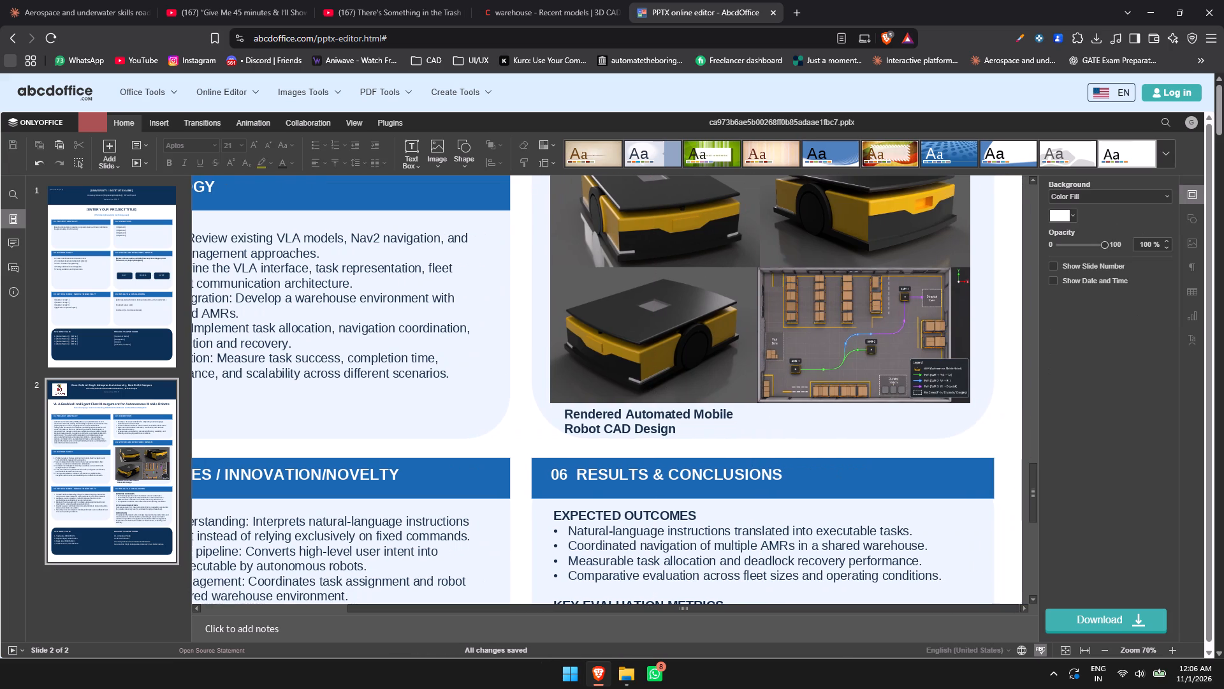
click(621, 427)
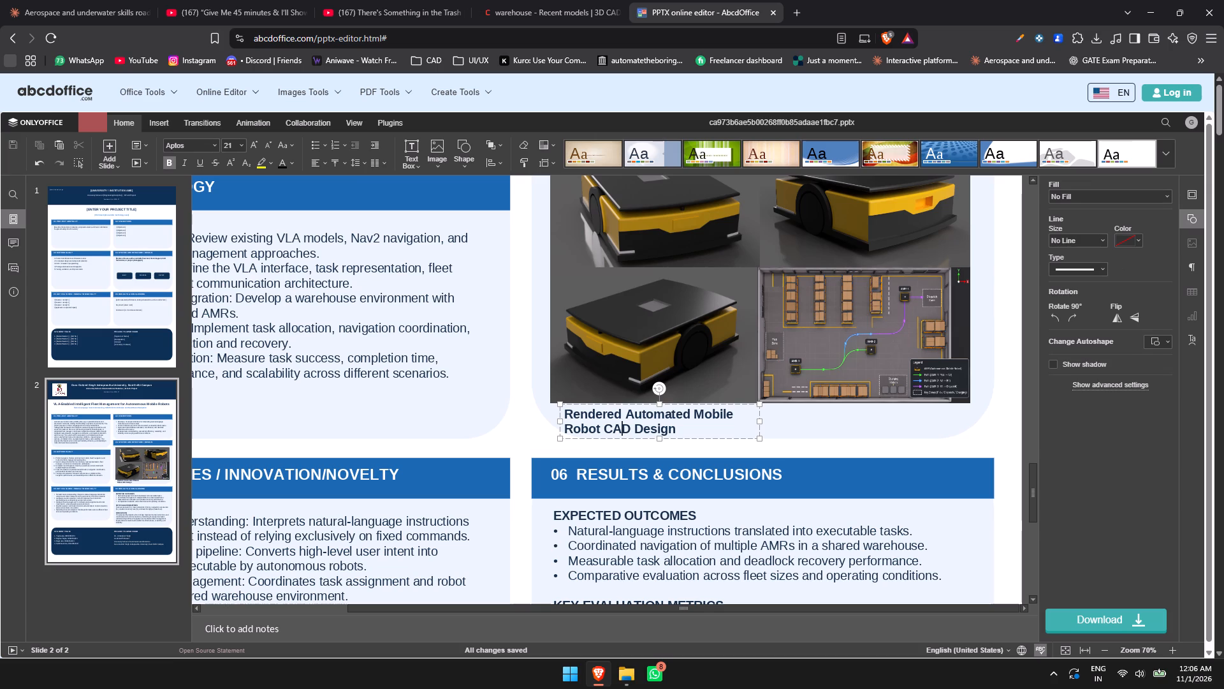
key(Escape)
key(ctrl+d)
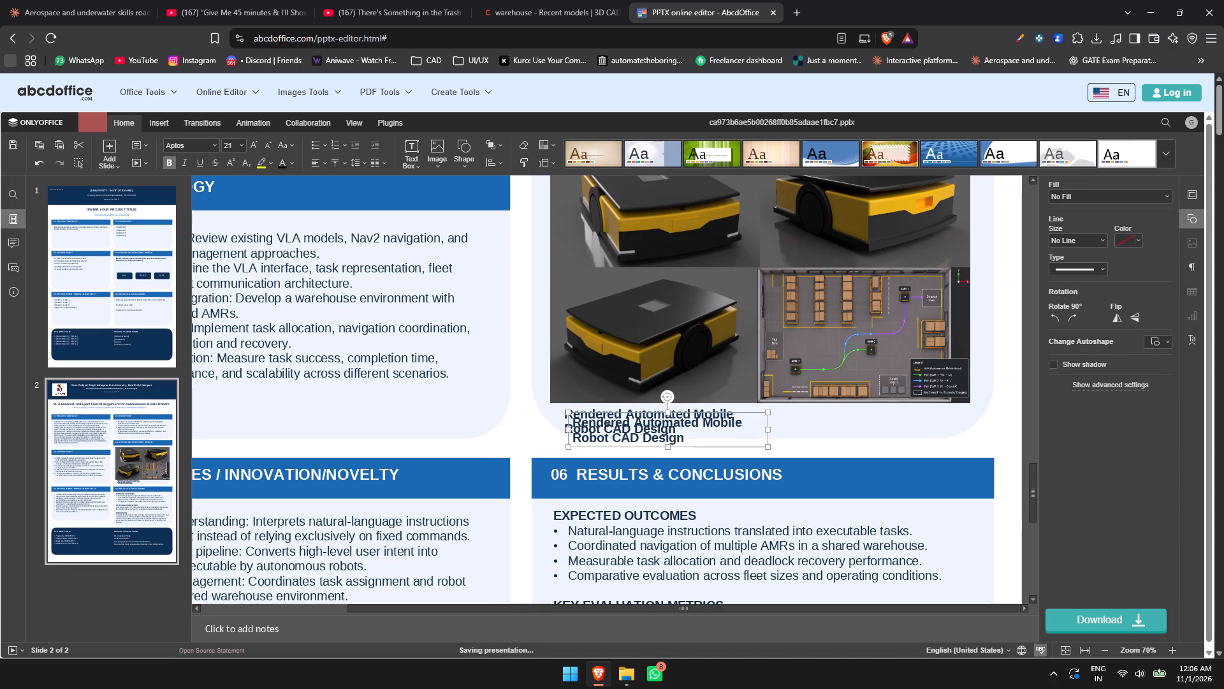
key(Escape)
click(707, 434)
drag(713, 447, 893, 437)
drag(893, 437, 901, 437)
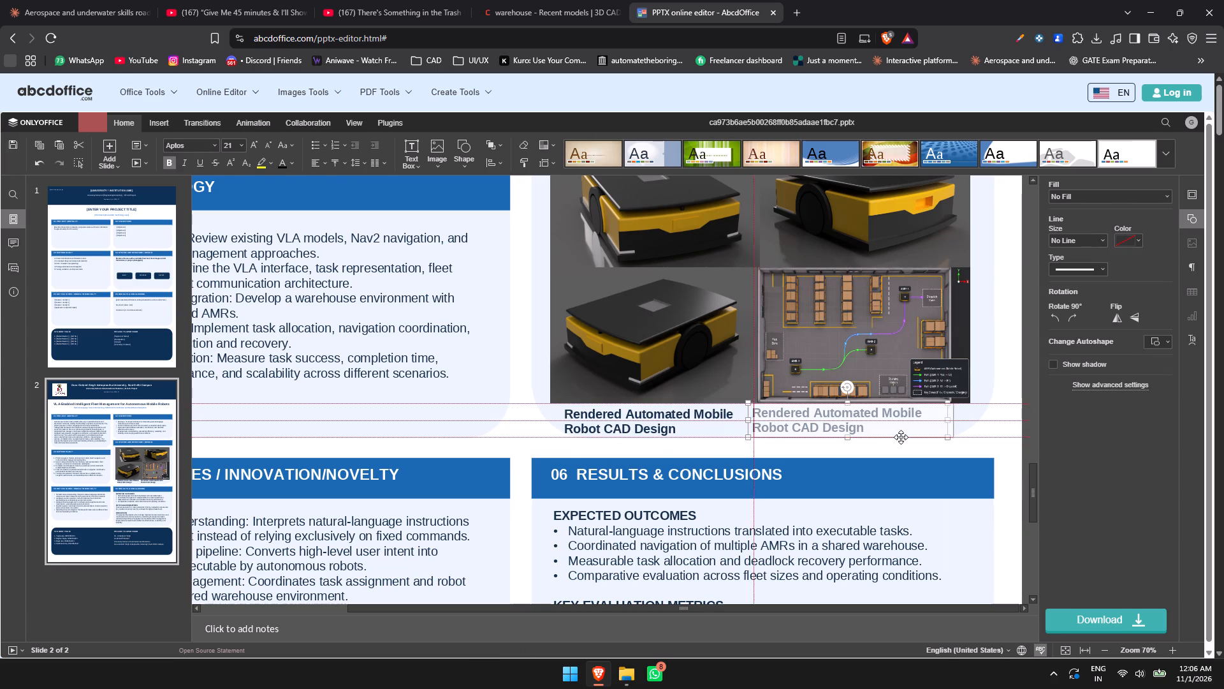
drag(901, 437, 905, 437)
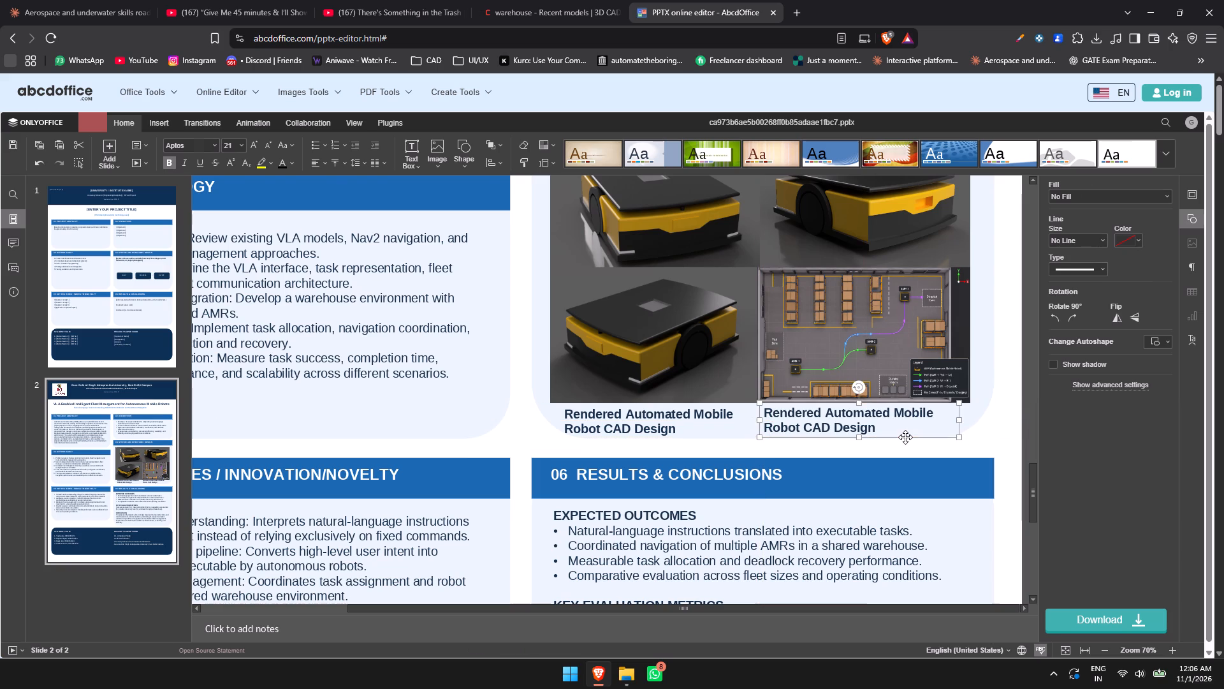
Replace the copied caption's text with "Top-Down Representation of Multi-Fleet Simulation".
key(Escape)
double_click(854, 415)
key(ctrl+a)
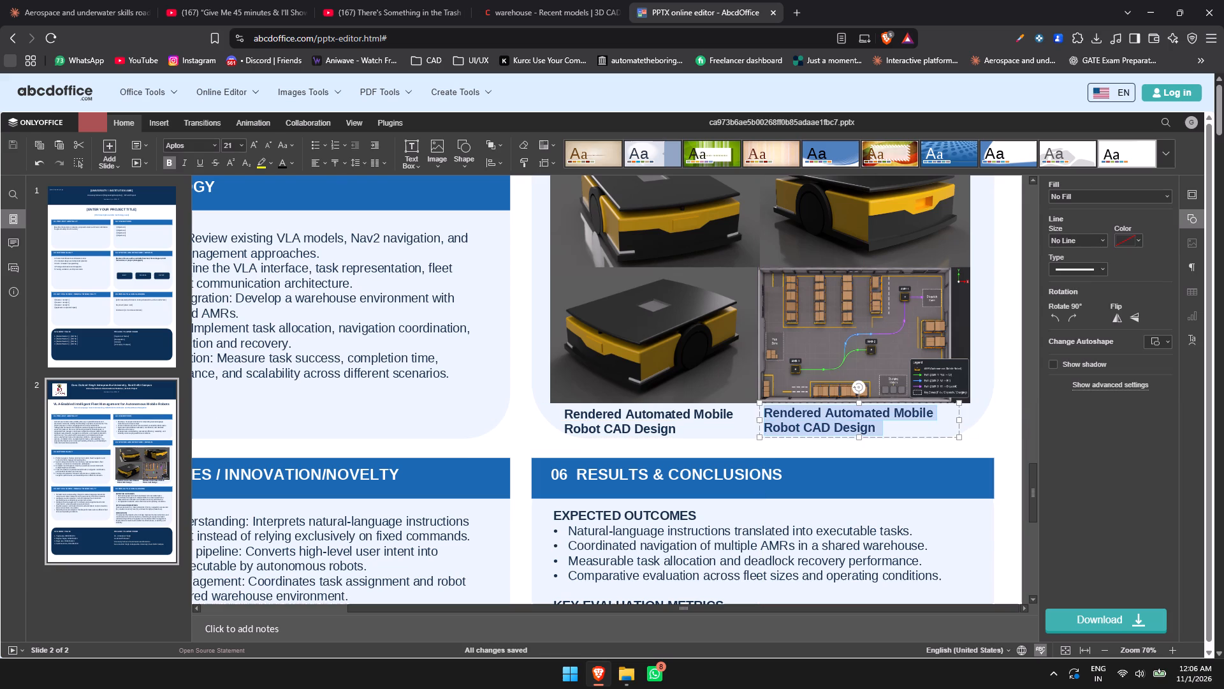
key(shift+a)
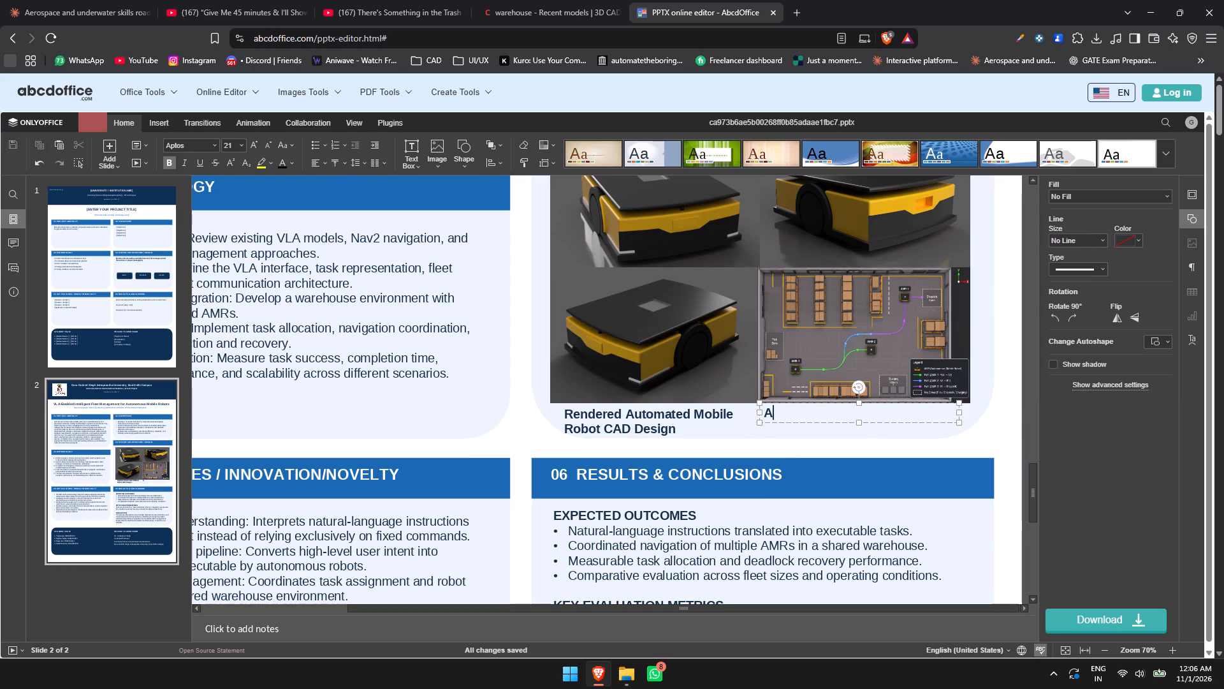
key(shift+o)
key(BackSpace)
key(BackSpace)
key(shift+y)
key(BackSpace)
text(Top)
key(space)
key(BackSpace)
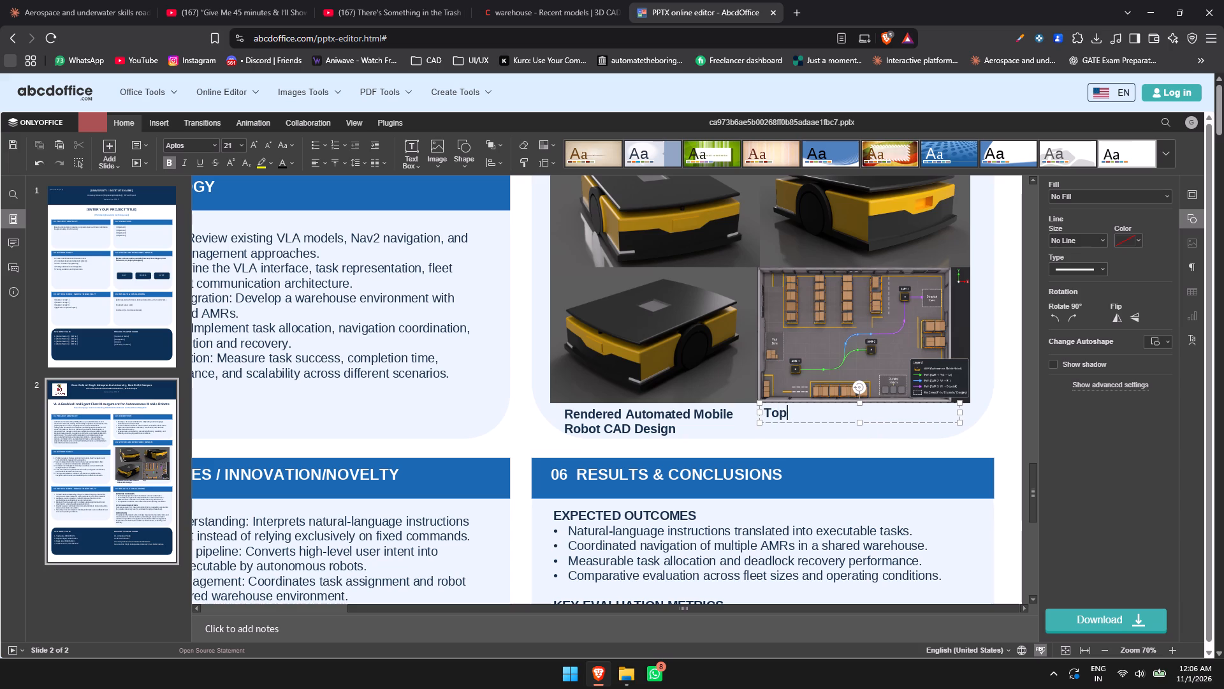
text(-Down Representation of)
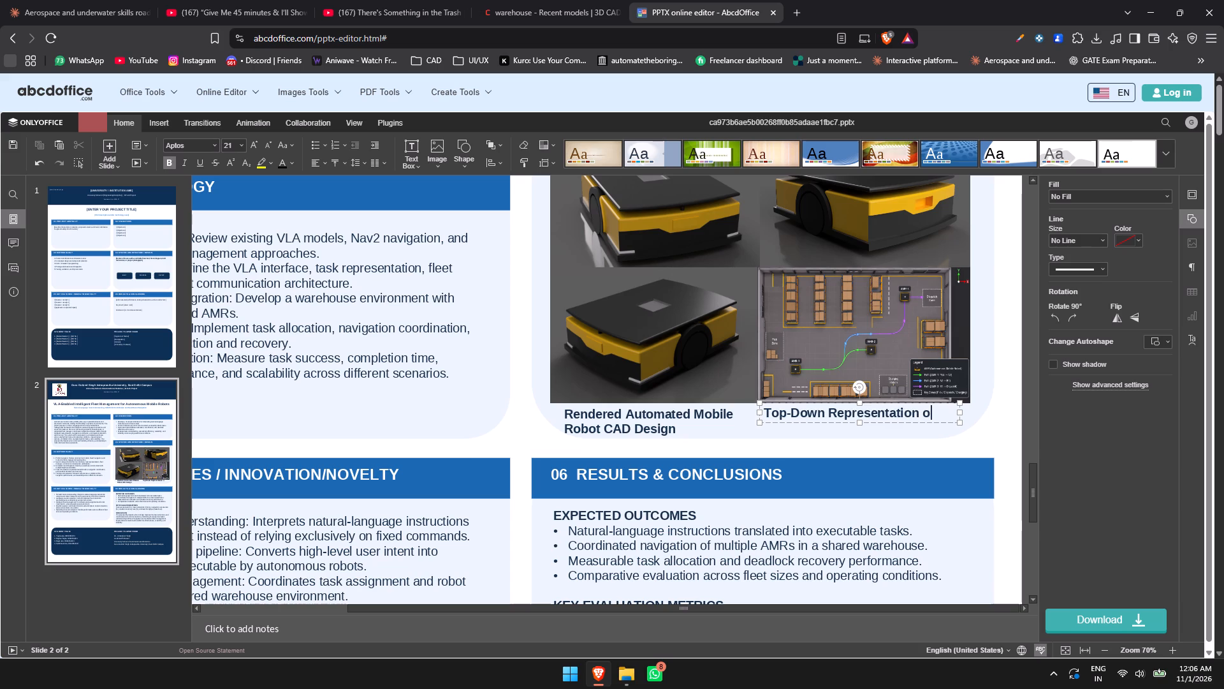
key(space)
key(BackSpace)
key(shift+w)
key(BackSpace)
key(space)
text(Multi)
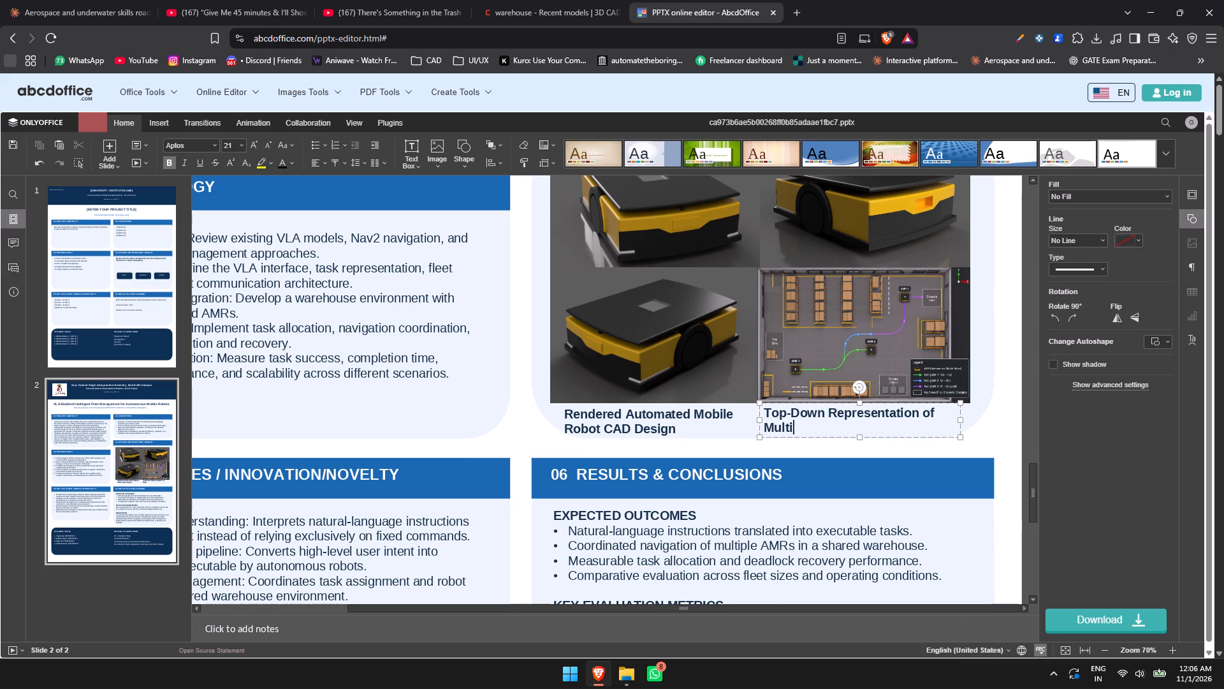
text(-Fleet)
key(space)
text(Simulation)
key(Escape)
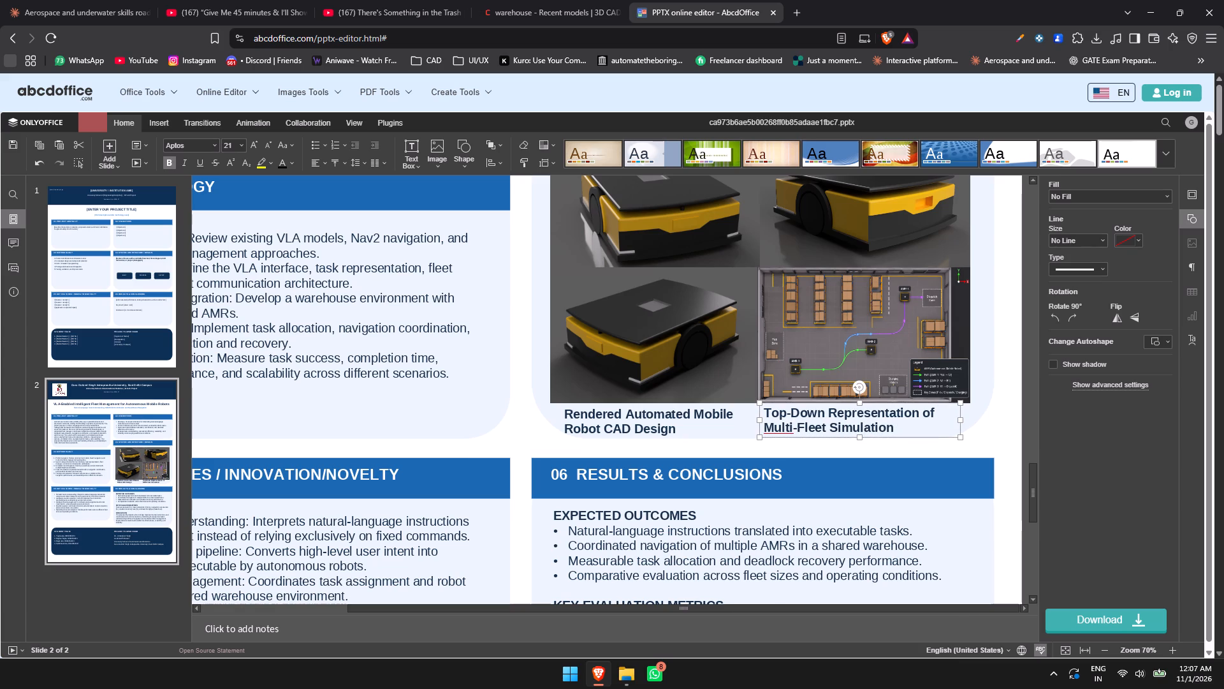
Review the poster's layout from section 04 down to the student team and supervisor footer.
click(998, 441)
scroll(998, 441, up, 1)
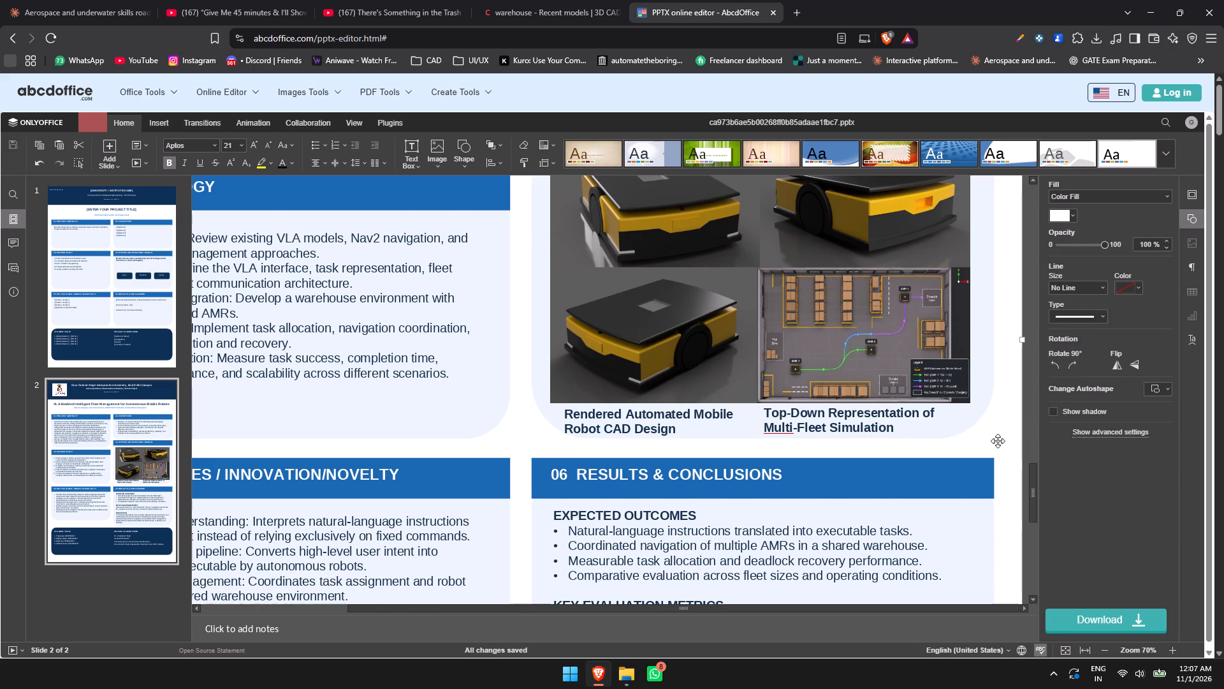
scroll(998, 441, up, 1)
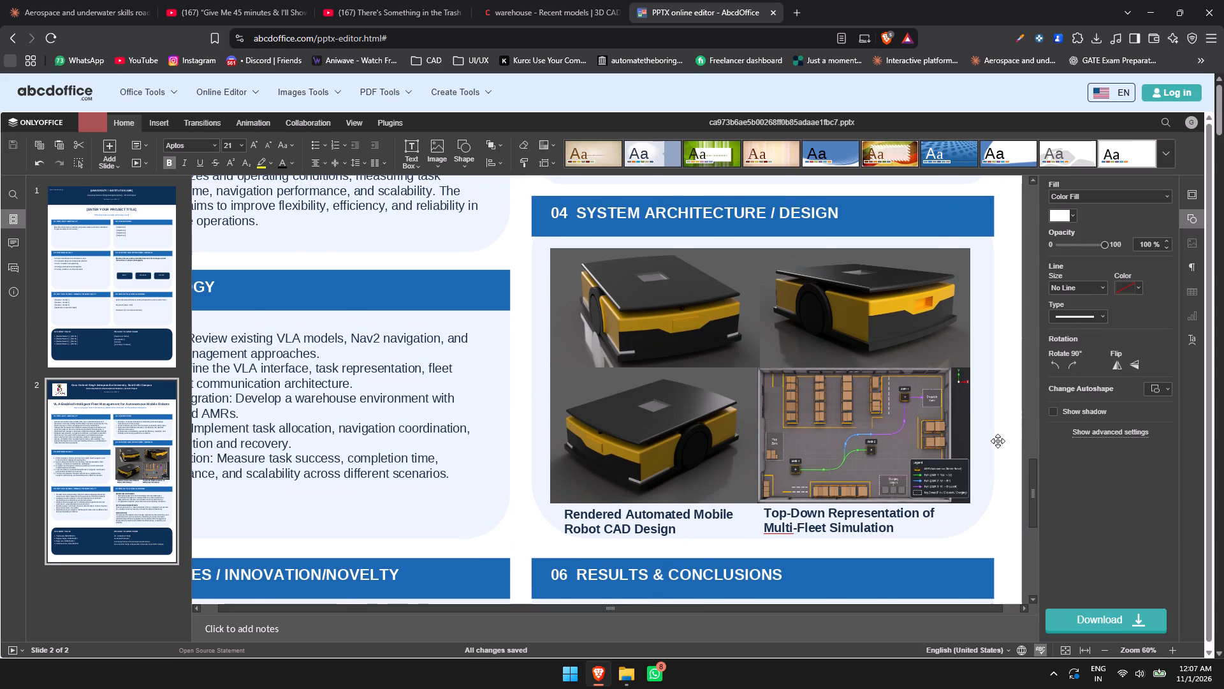
scroll(657, 293, down, 1)
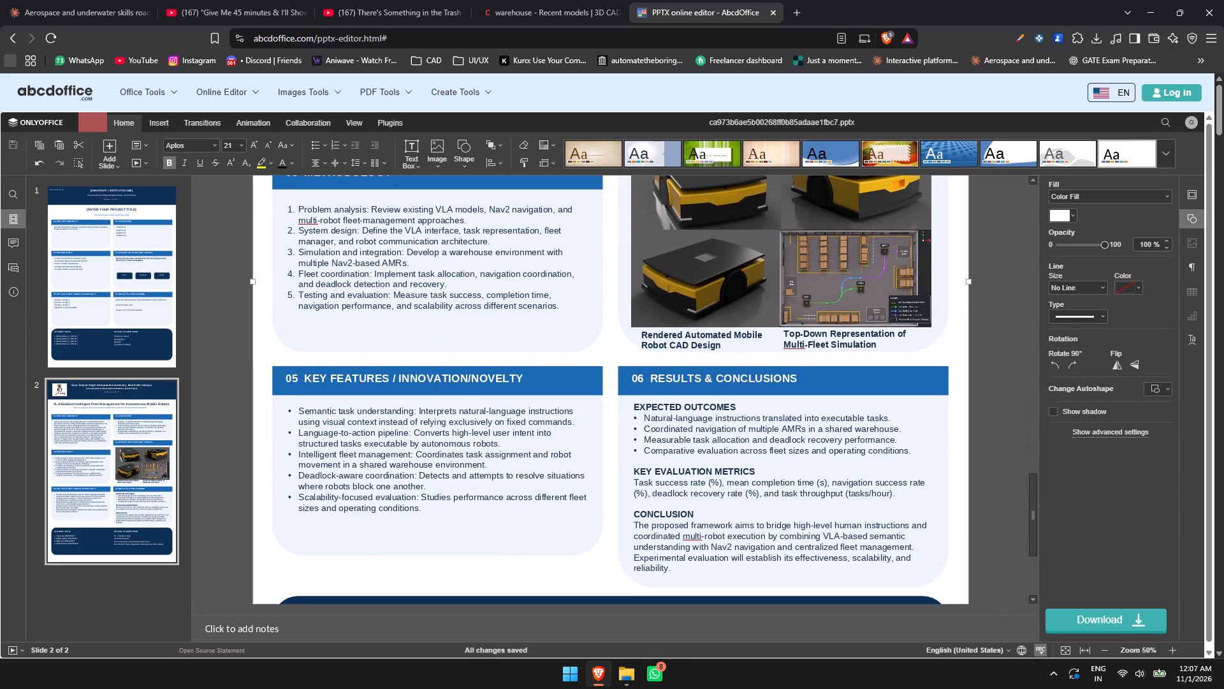
scroll(657, 293, down, 3)
scroll(657, 293, up, 1)
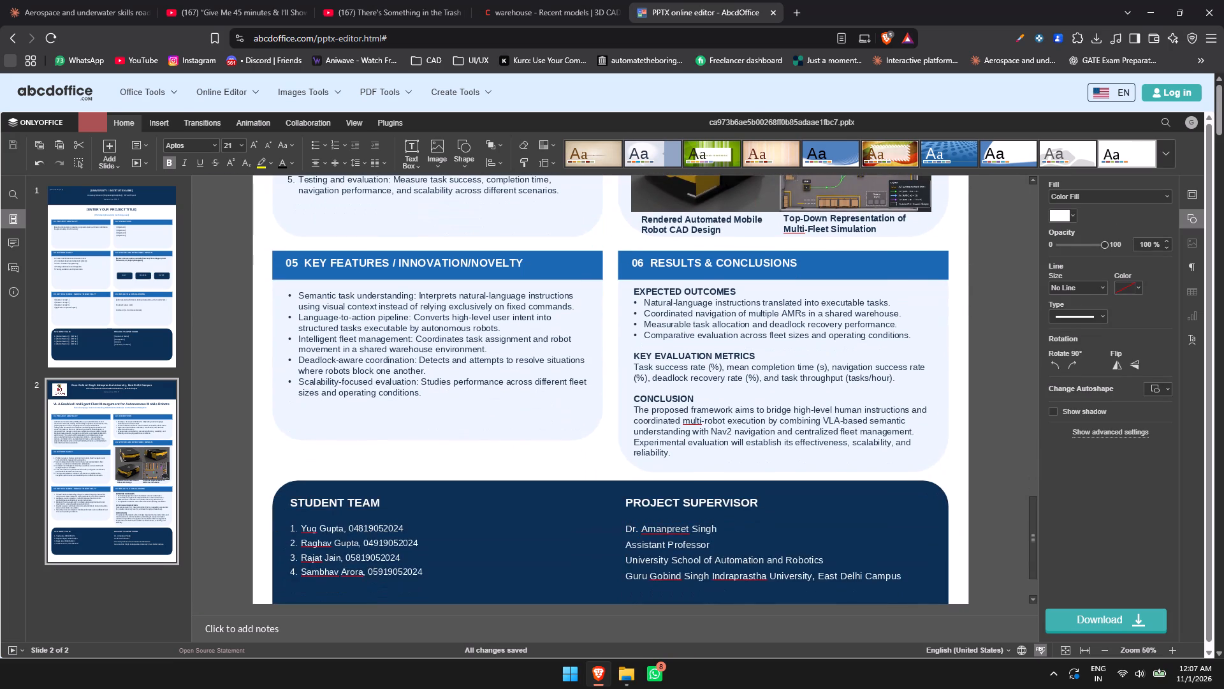
scroll(657, 293, up, 2)
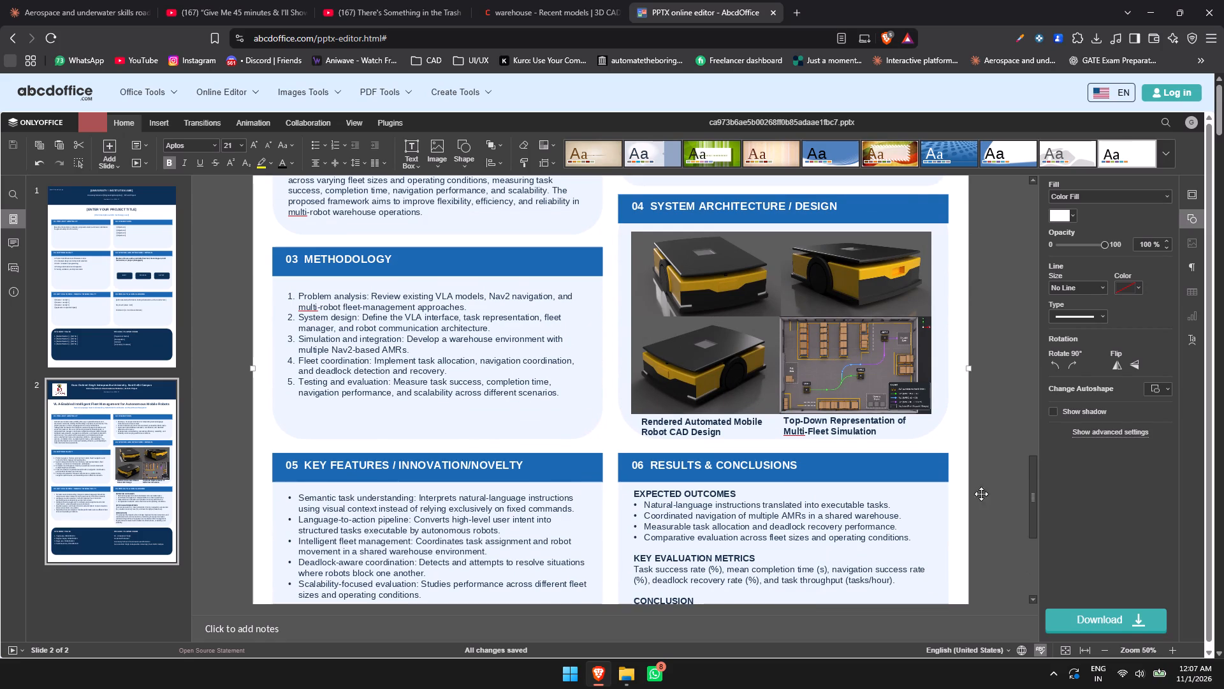
Download the finished poster in PPTX format and save it in the Downloads folder under the suggested file name.
click(1116, 625)
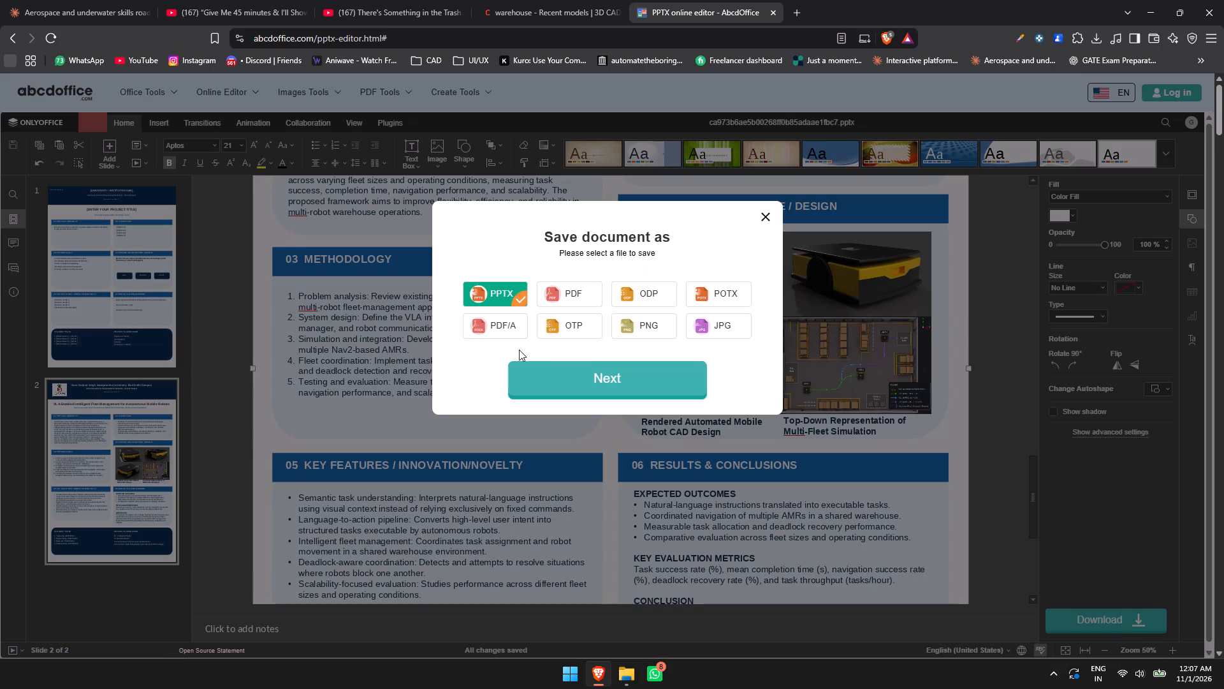
click(564, 385)
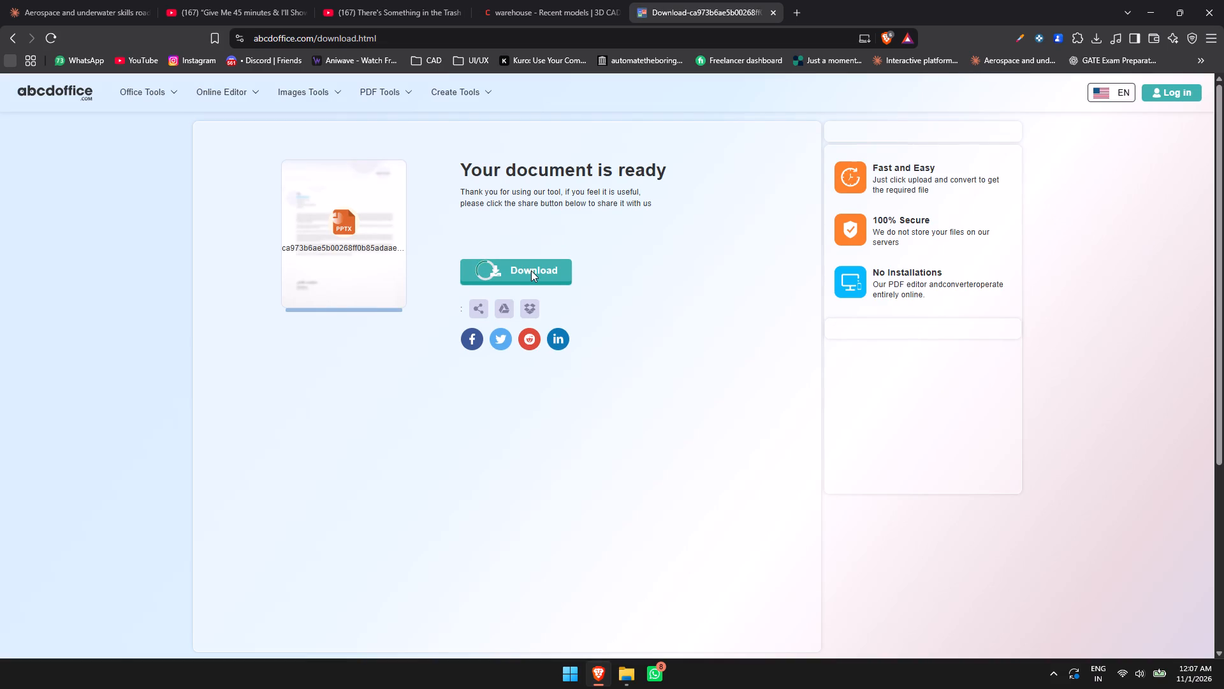
click(531, 270)
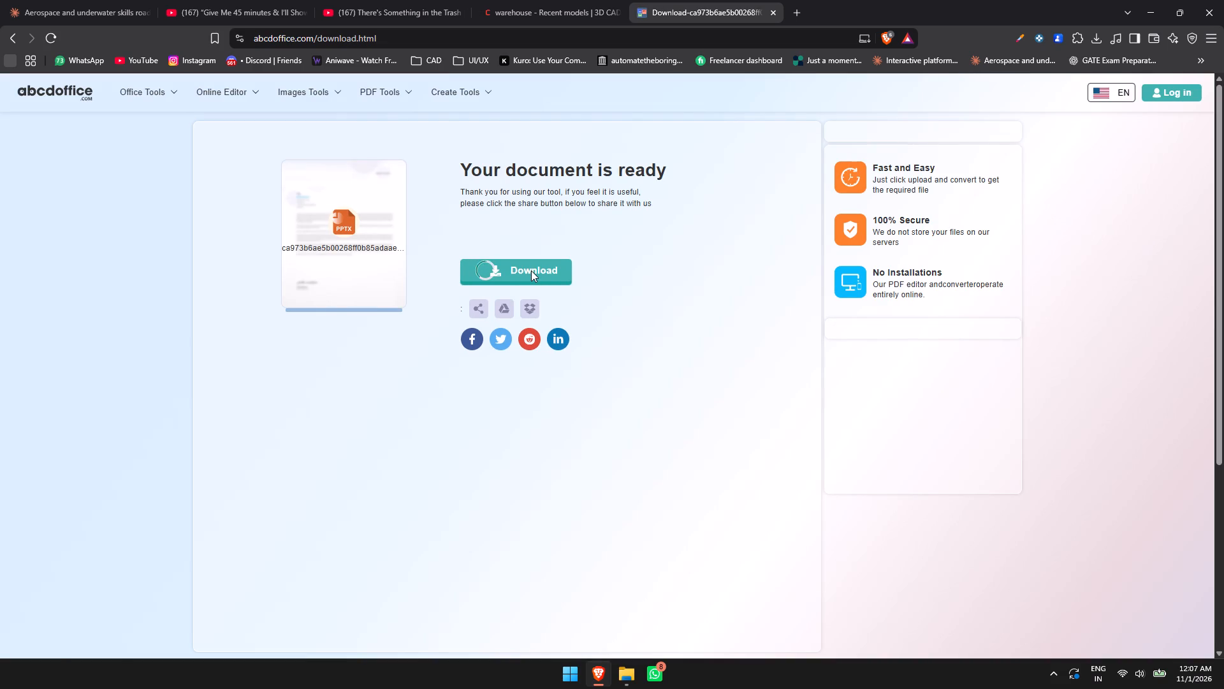
click(531, 270)
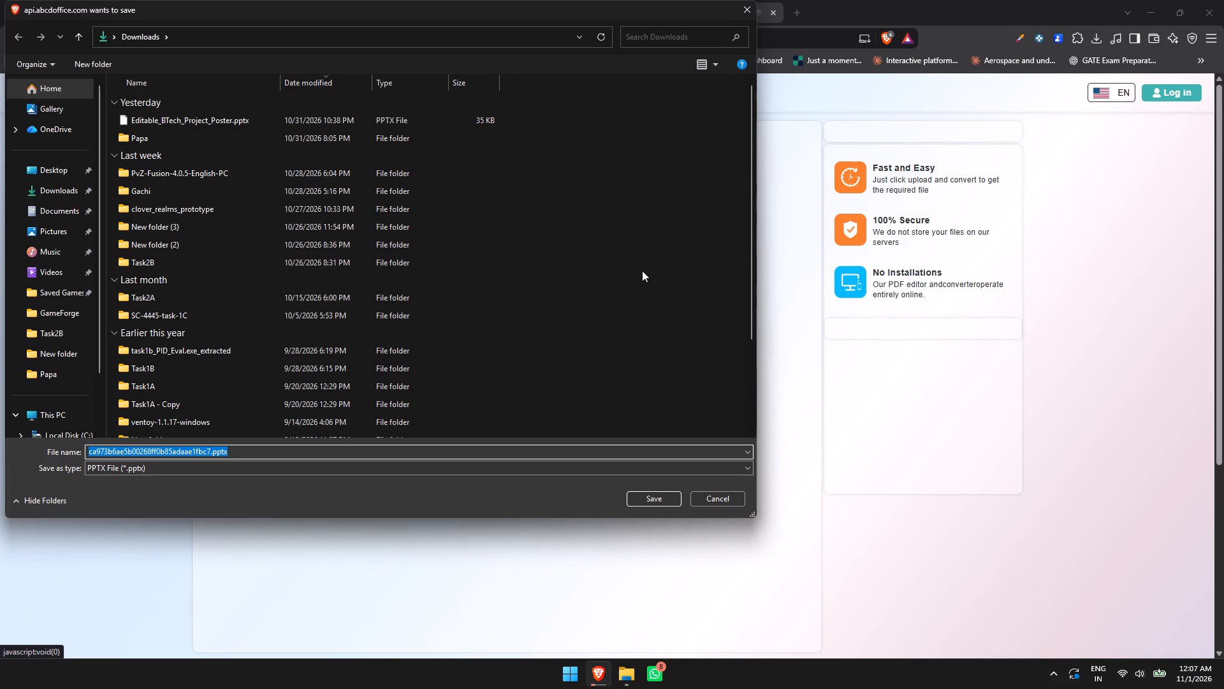
key(Return)
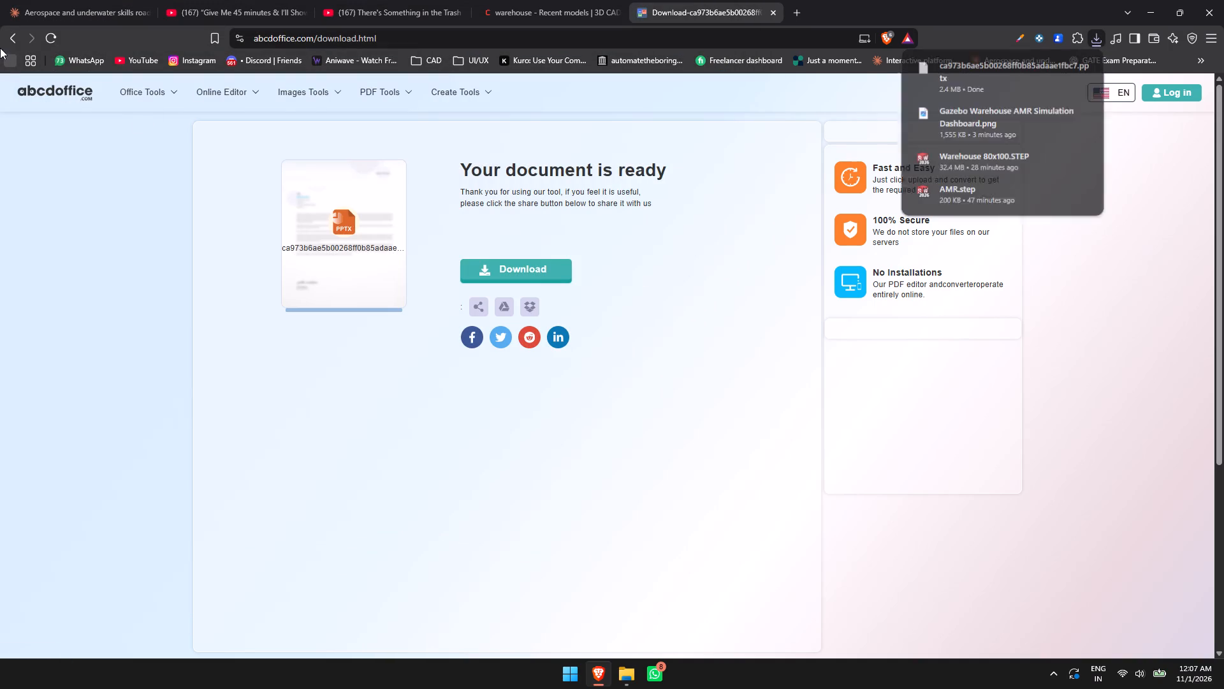
click(400, 433)
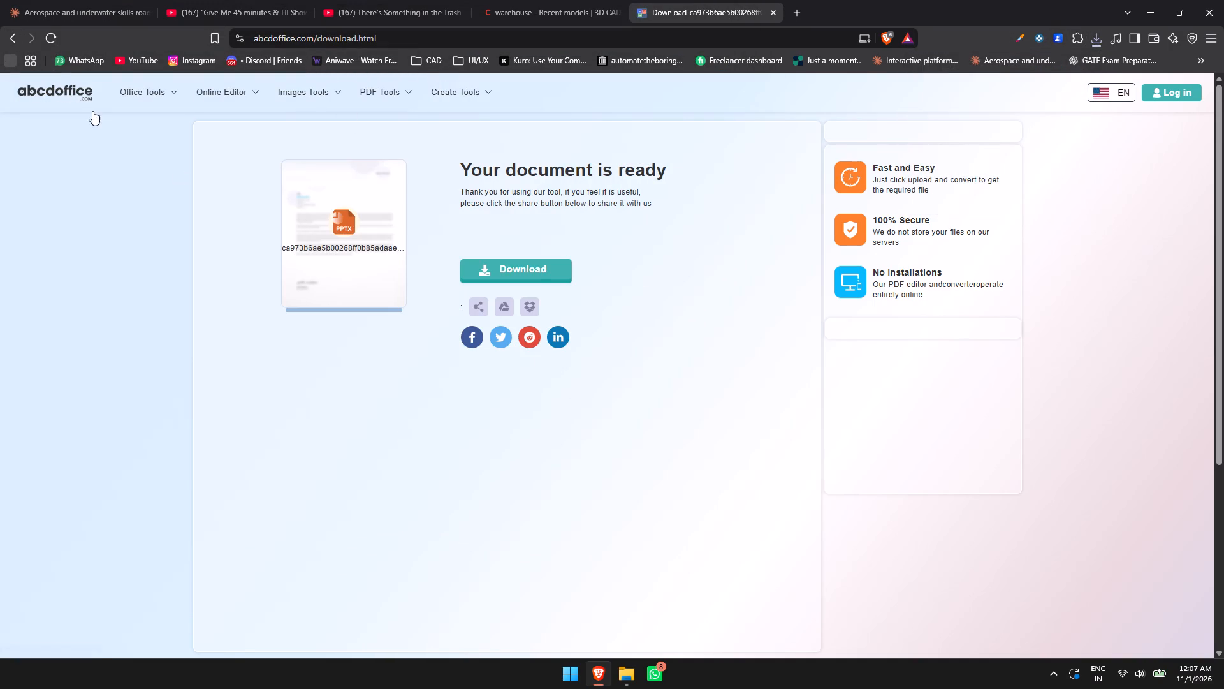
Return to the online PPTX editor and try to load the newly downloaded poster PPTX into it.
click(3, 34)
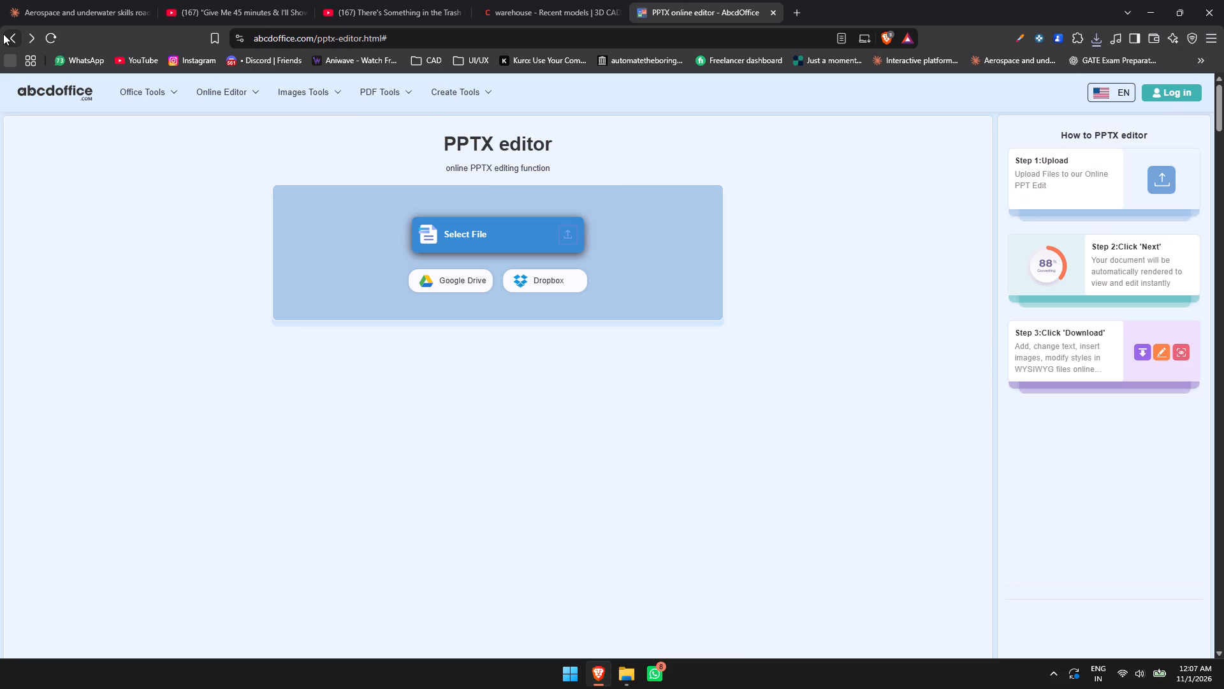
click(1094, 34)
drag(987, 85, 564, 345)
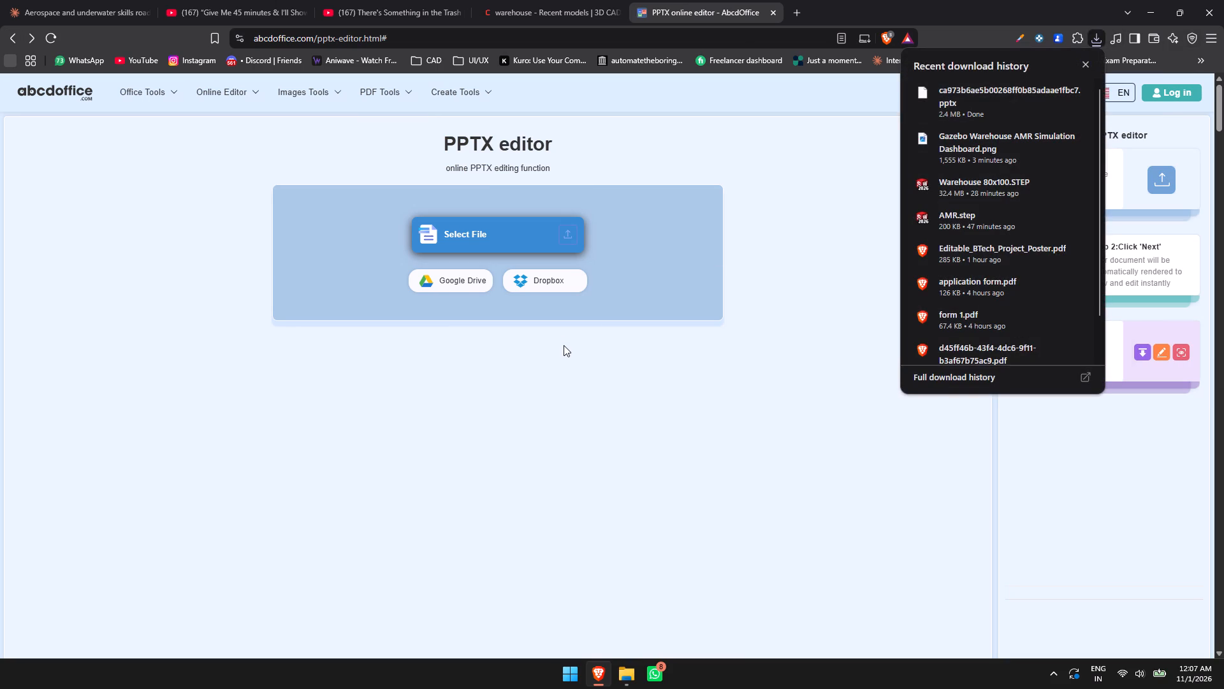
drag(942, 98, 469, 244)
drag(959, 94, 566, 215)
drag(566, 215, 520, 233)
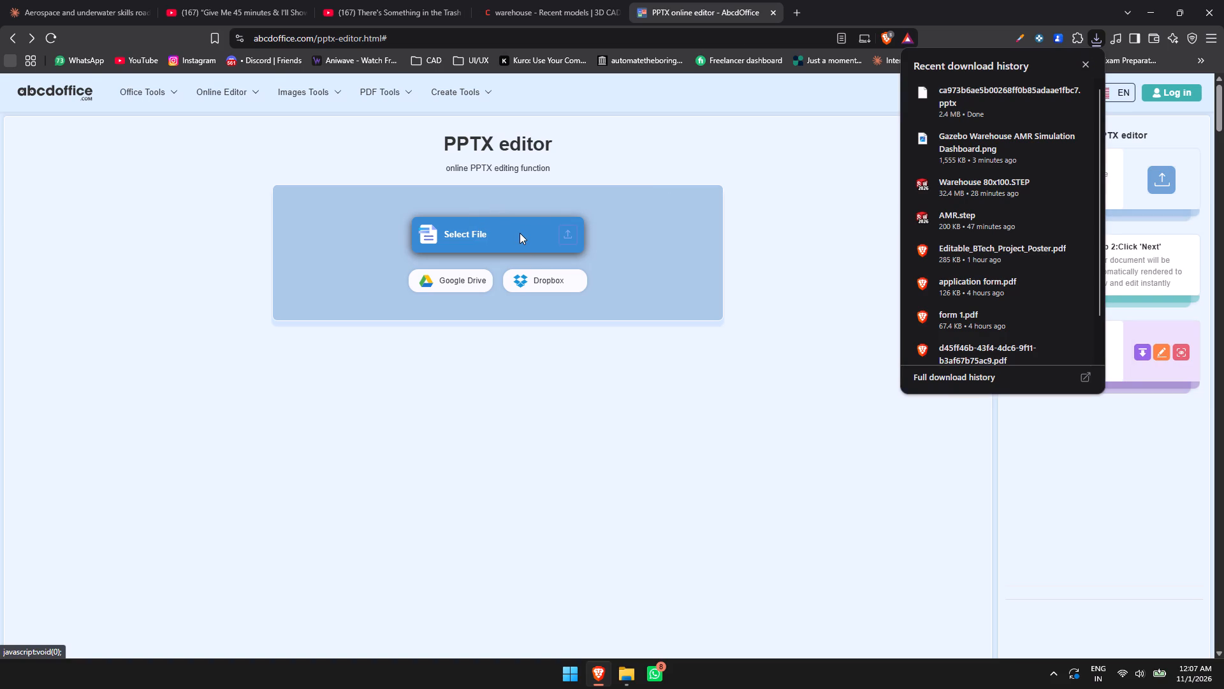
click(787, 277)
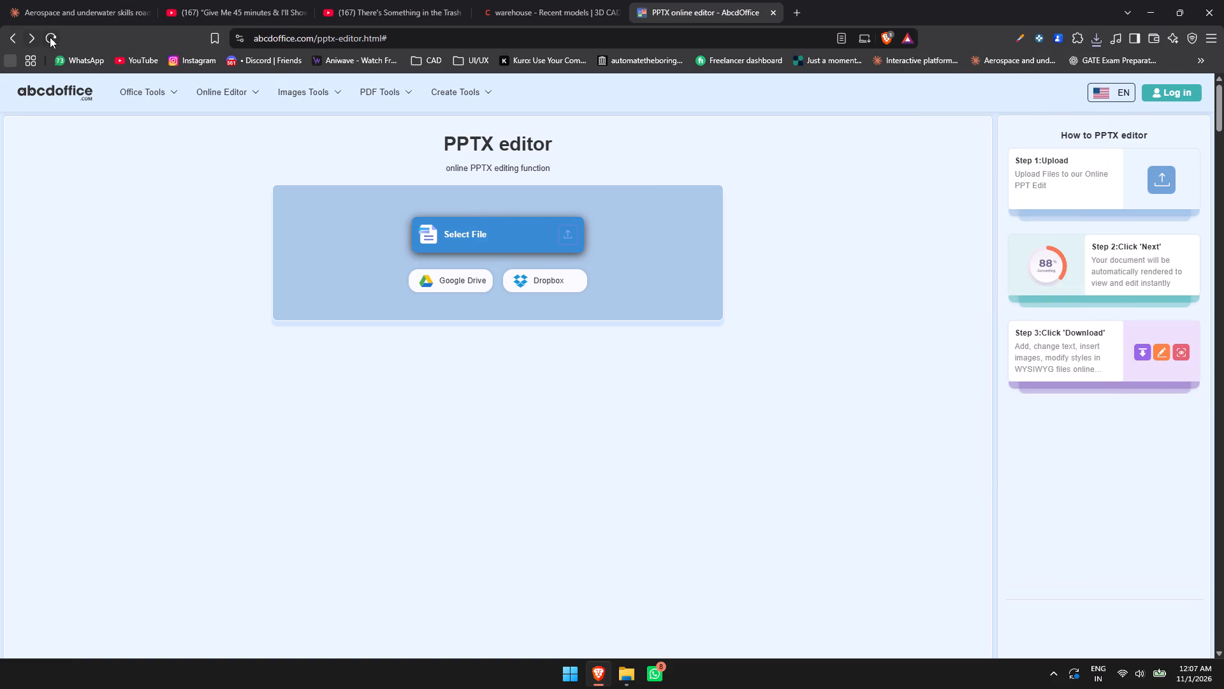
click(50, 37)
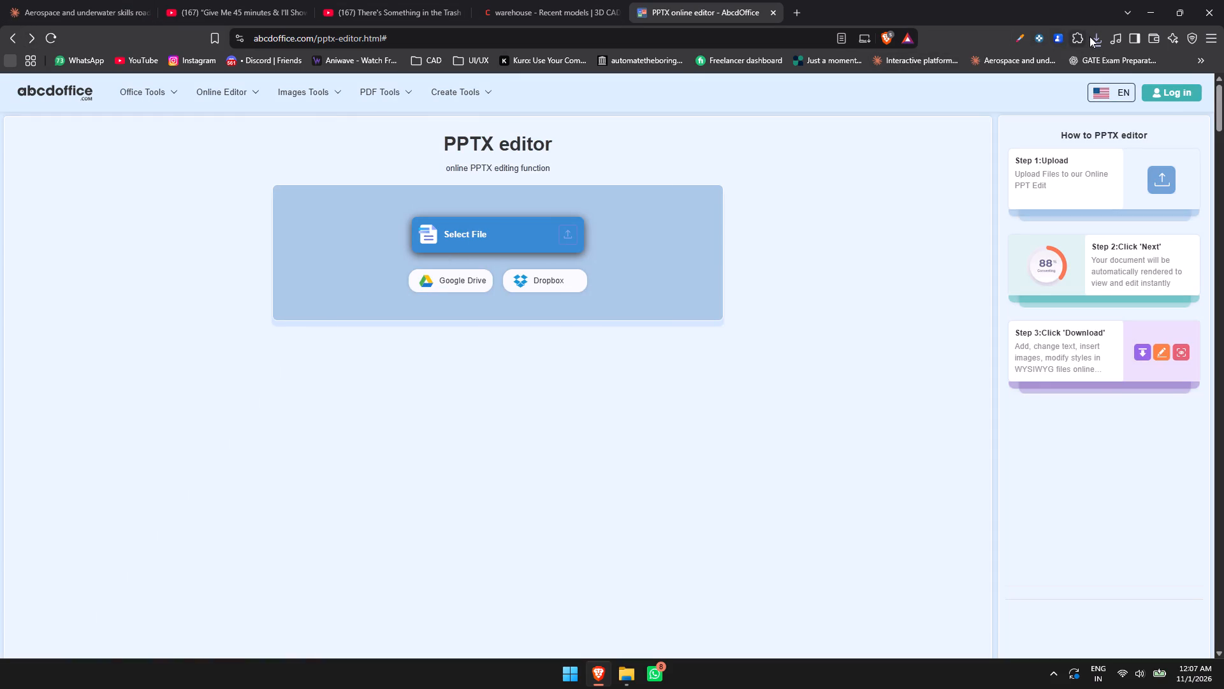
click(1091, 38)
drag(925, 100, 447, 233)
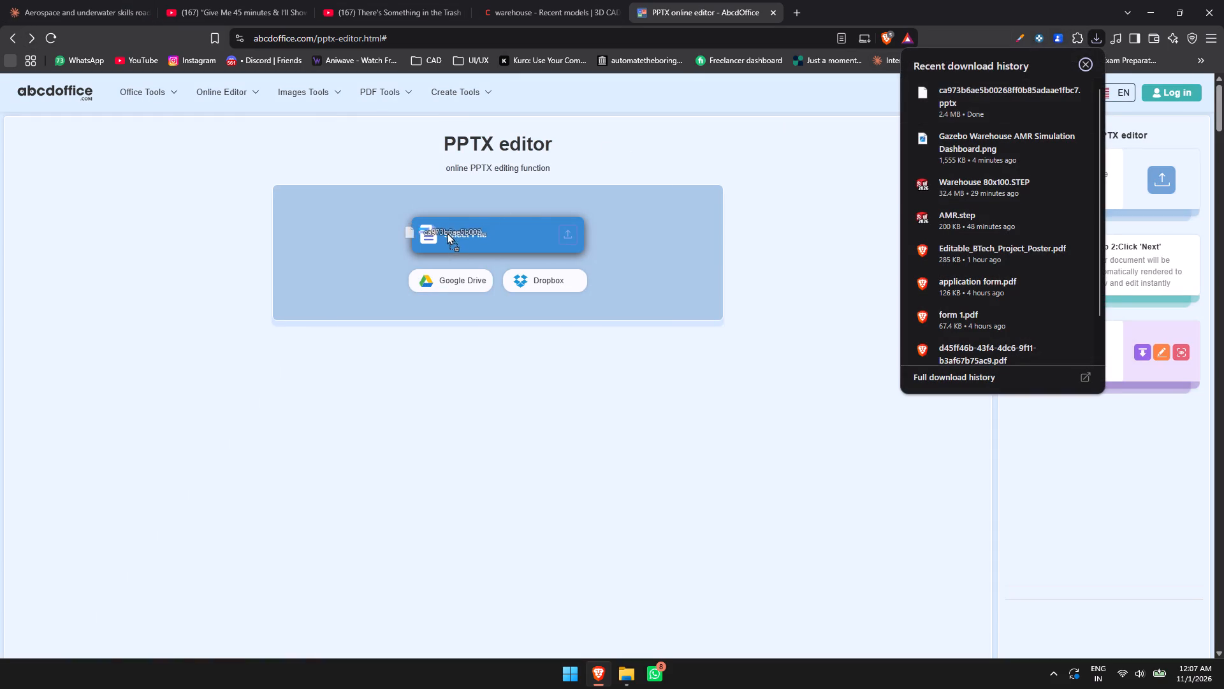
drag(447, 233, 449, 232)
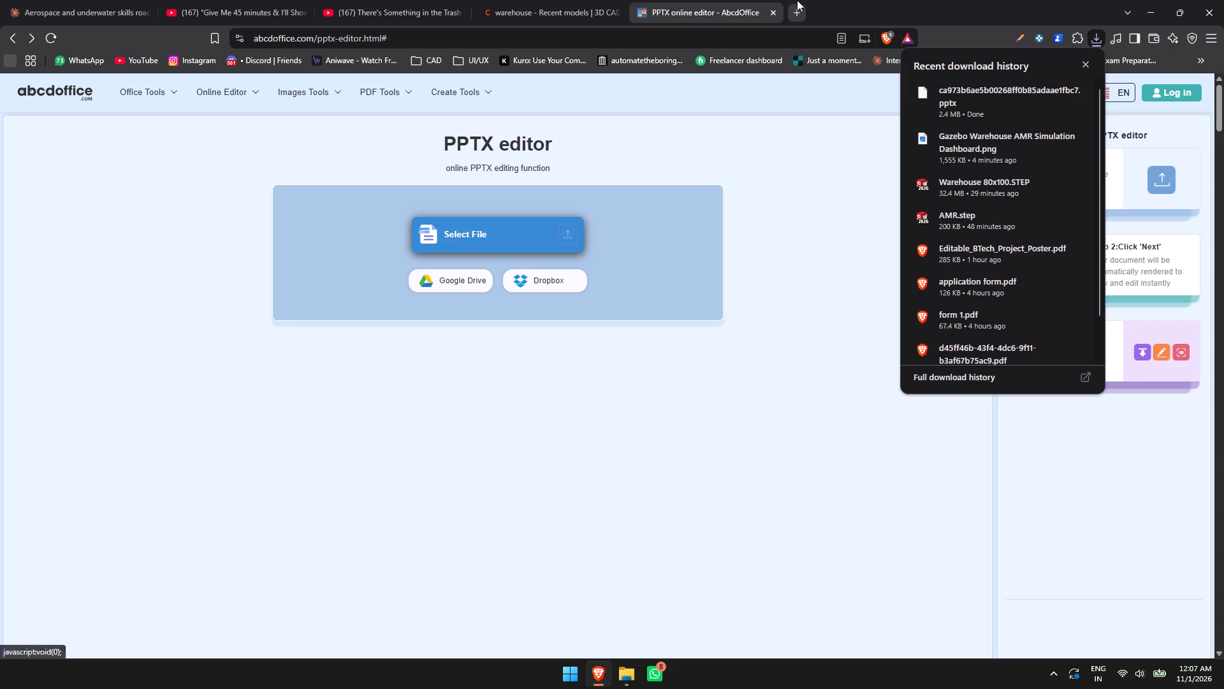
Search the web for "ppt to pdf" in a new tab and open iLovePDF's PowerPoint to PDF converter.
click(796, 4)
text(ppt to p)
key(Down)
key(Return)
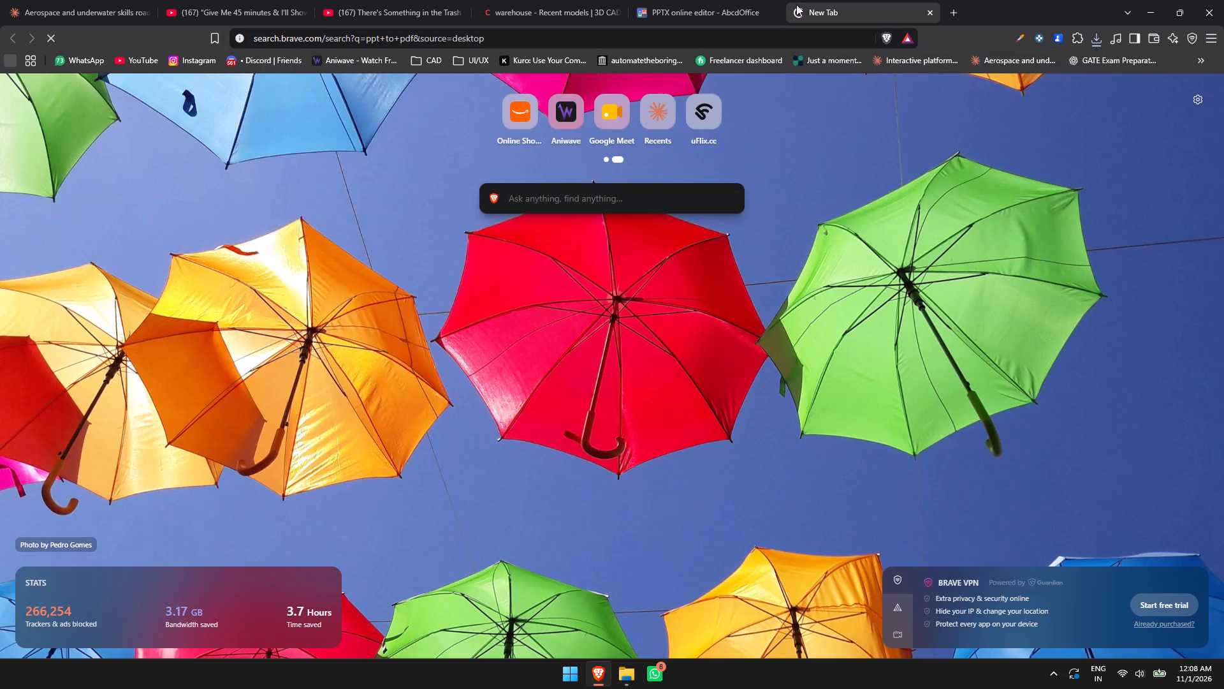
click(721, 0)
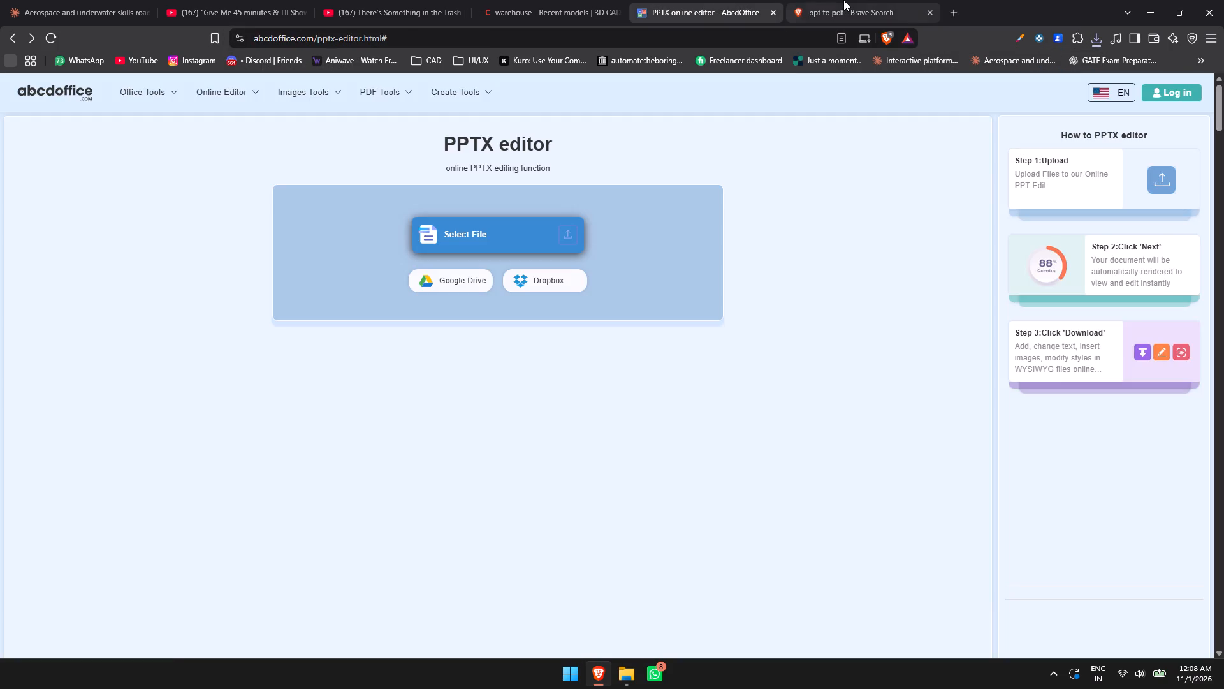
click(843, 0)
click(289, 389)
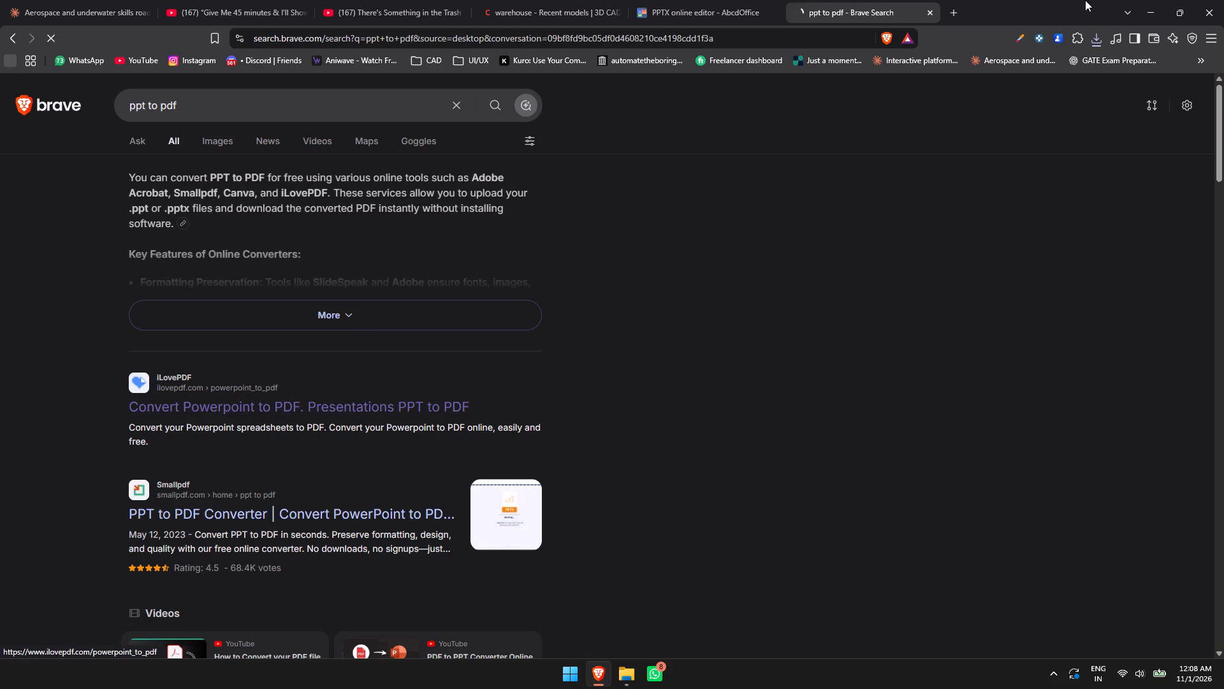
click(1104, 38)
drag(1012, 85, 807, 174)
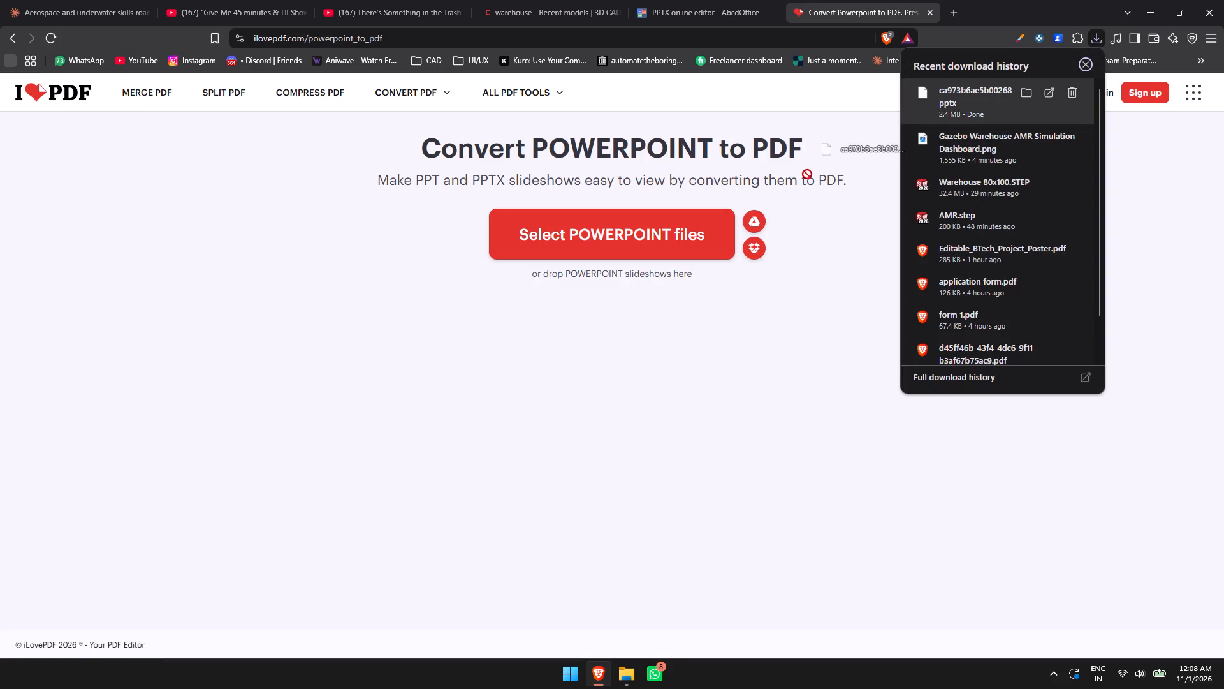